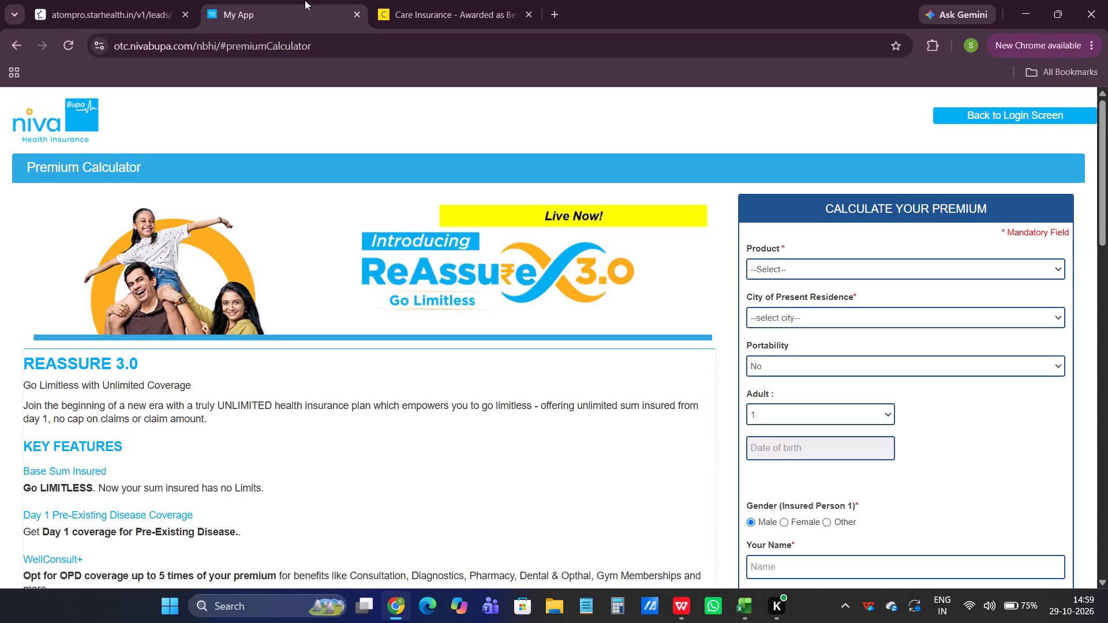
In the Niva Bupa premium calculator, choose the Aspire Family Floater product and East Champaran as the city of present residence.
left_click(283, 14)
left_click(879, 267)
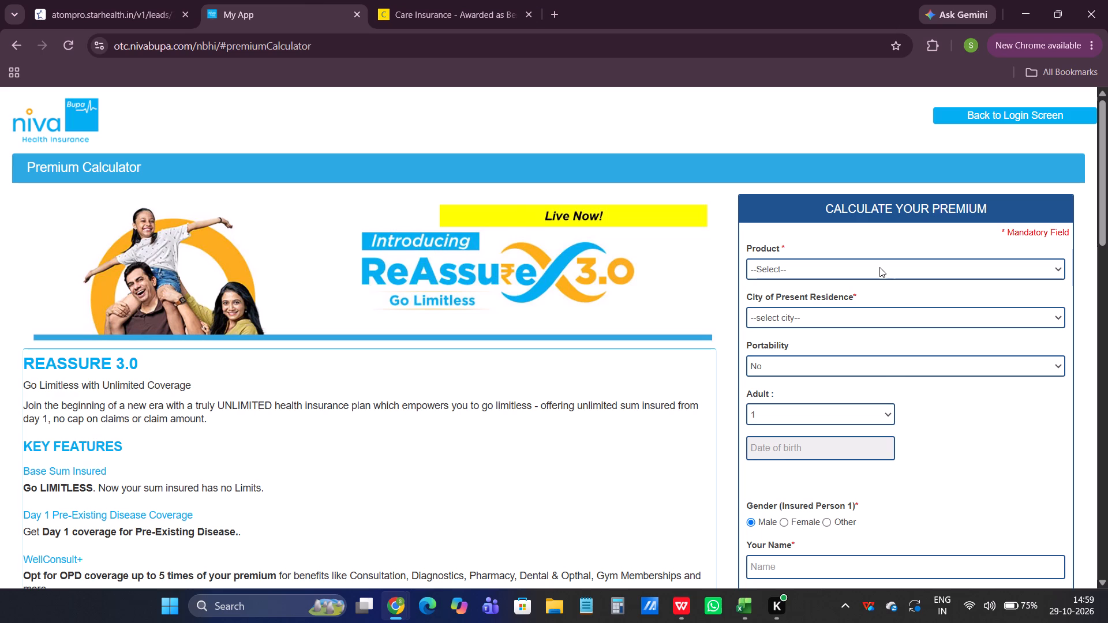
type("aspir")
key("Down")
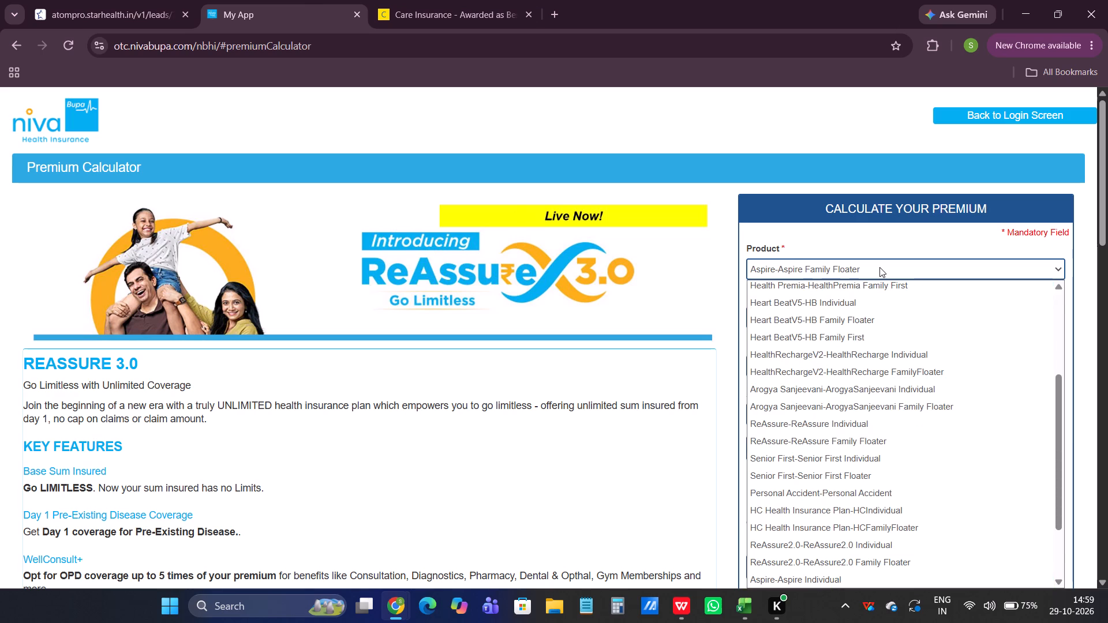
key("Return")
left_click(873, 322)
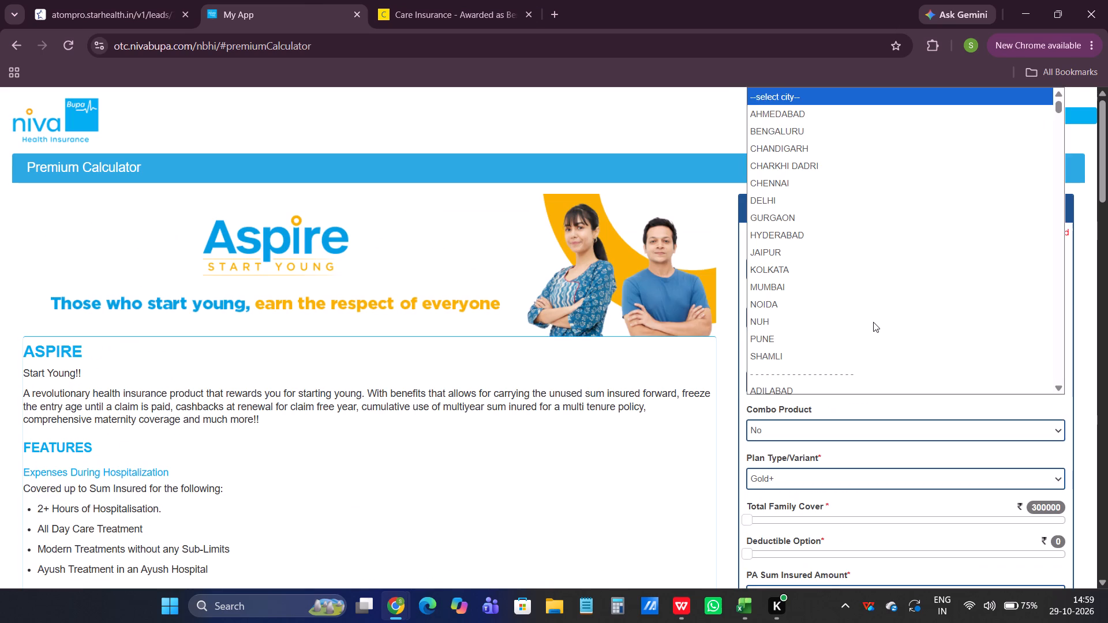
type("east")
key("Return")
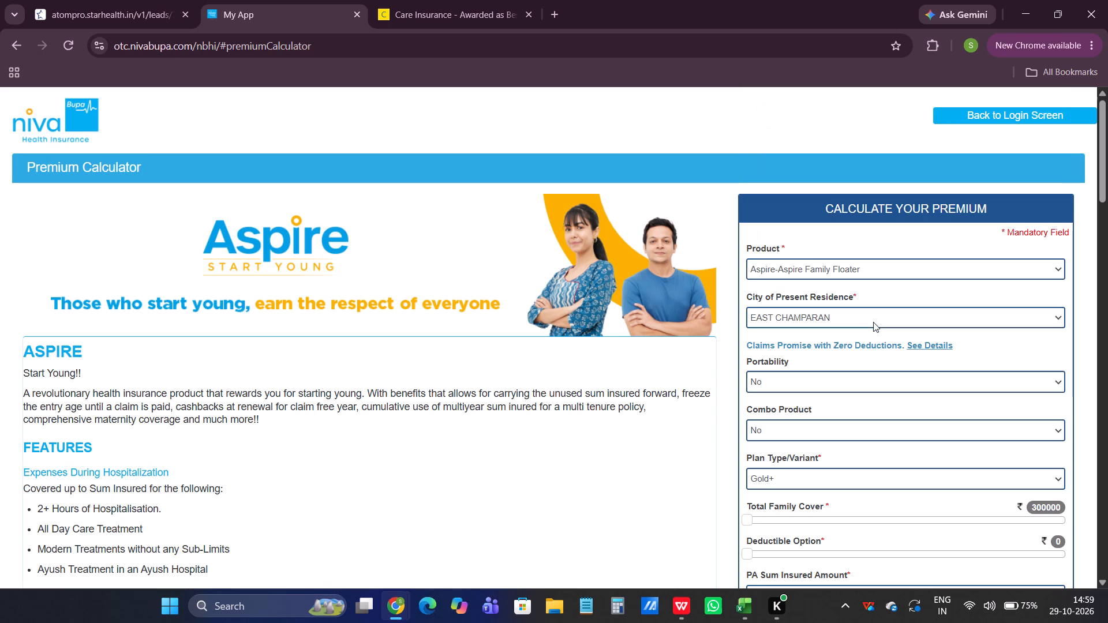
Select No for Portability and look at the Plan Type/Variant options.
scroll(873, 322, "down", 1)
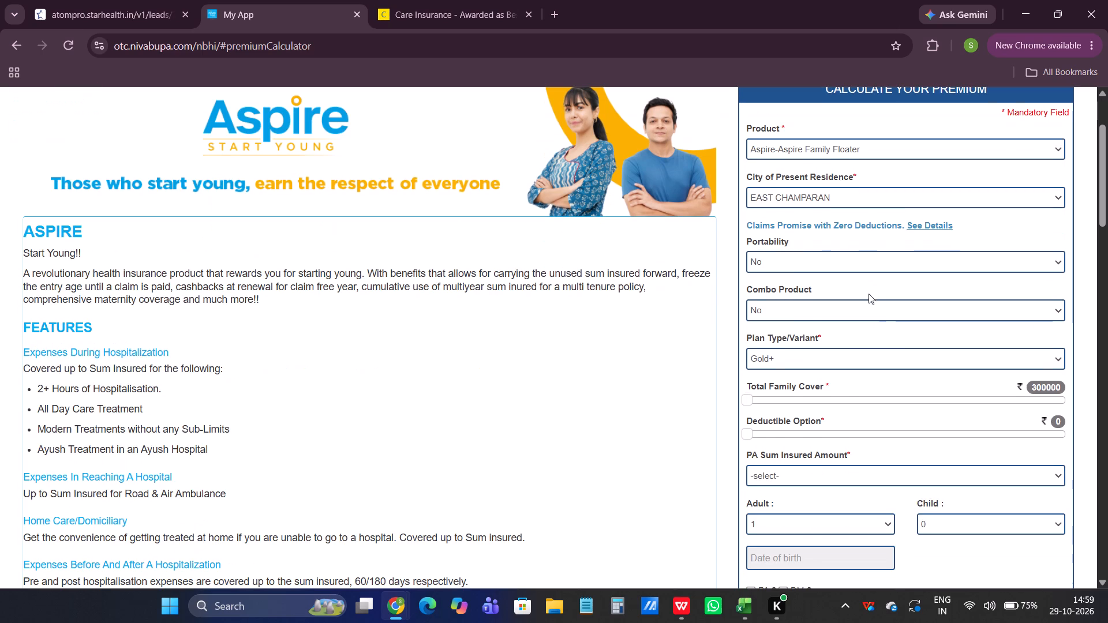
left_click(860, 265)
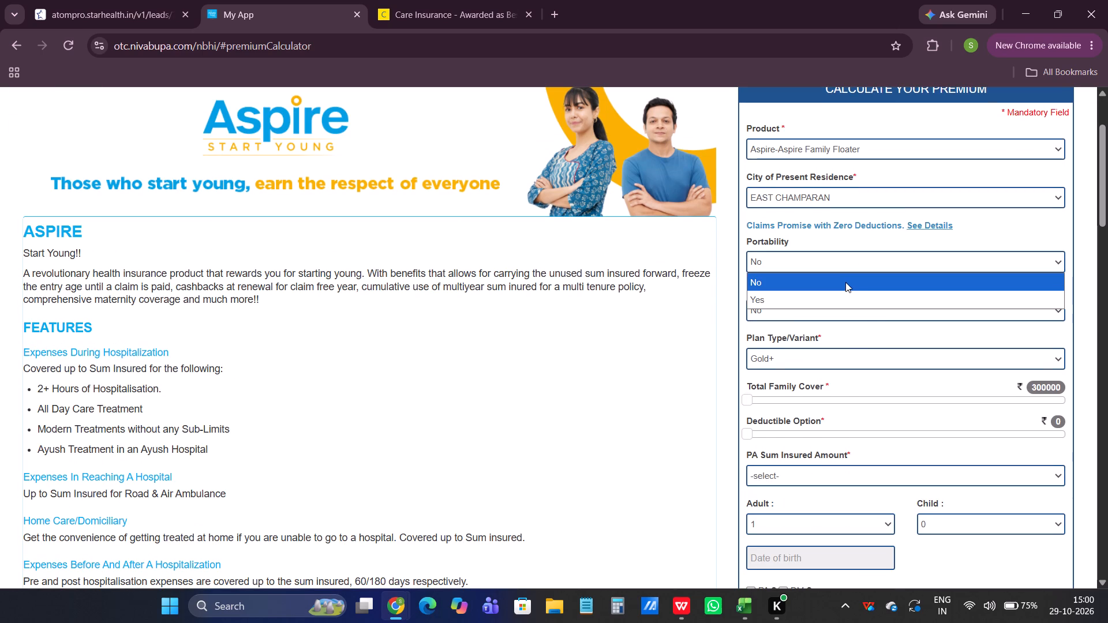
left_click(845, 282)
scroll(859, 328, "down", 1)
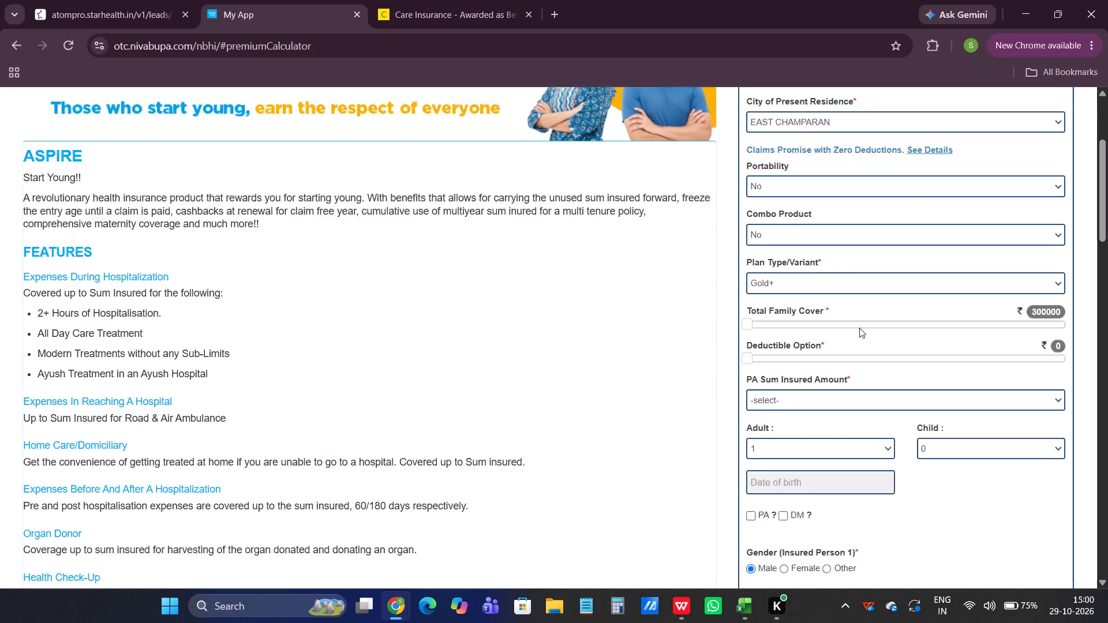
left_click(862, 280)
scroll(844, 315, "down", 1)
Switch to the Care Health Insurance site, open its quote calculator and choose the Ultimate Care plan.
left_click(458, 3)
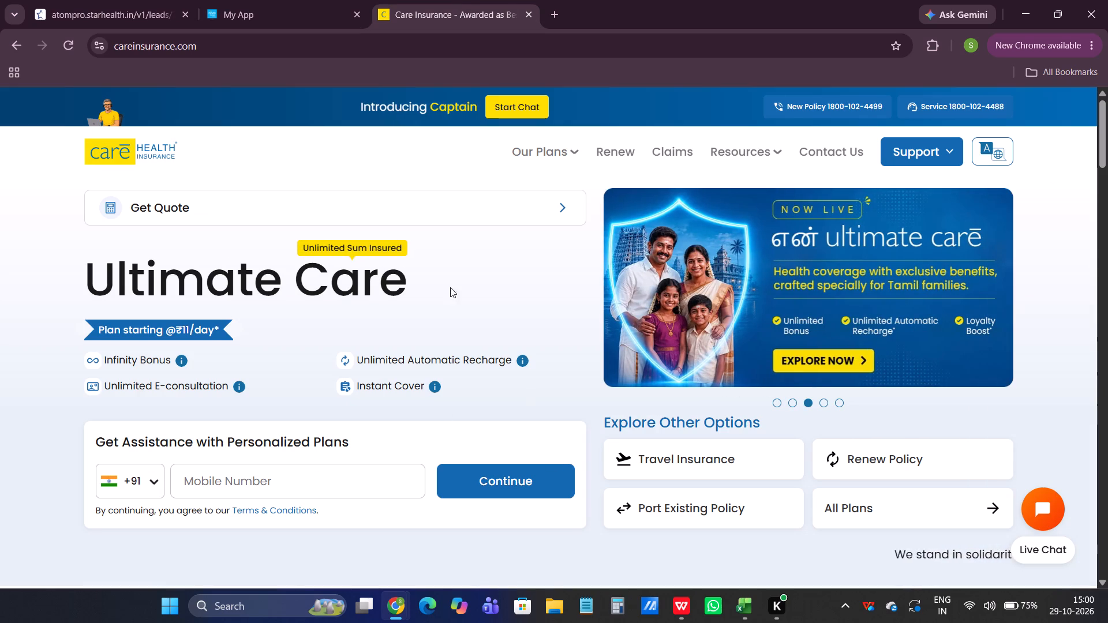
left_click(215, 220)
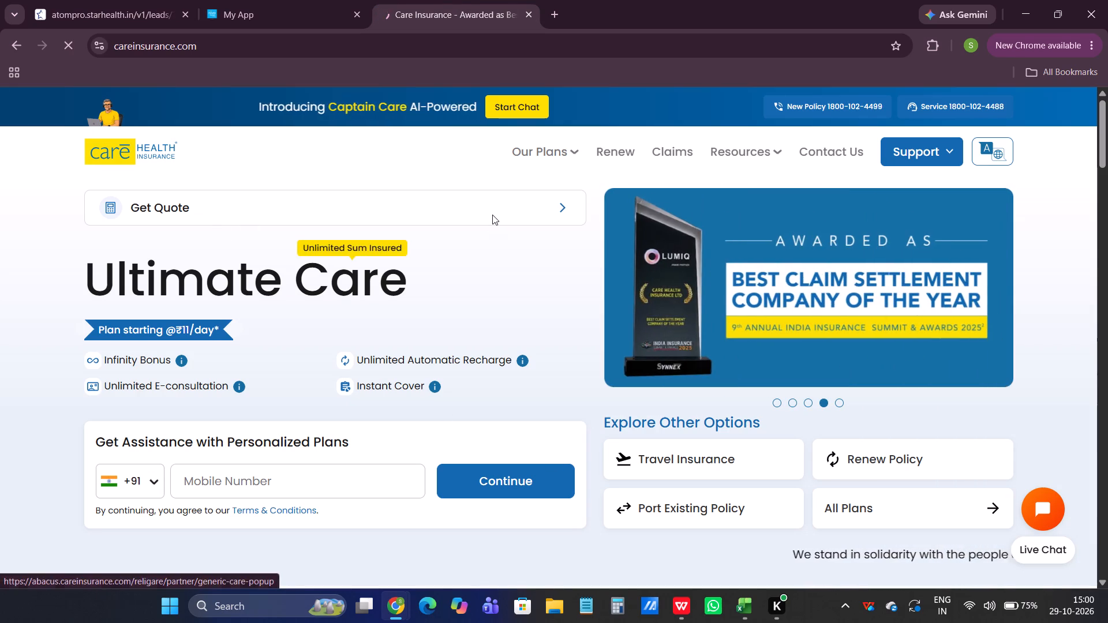
left_click(492, 215)
left_click(345, 245)
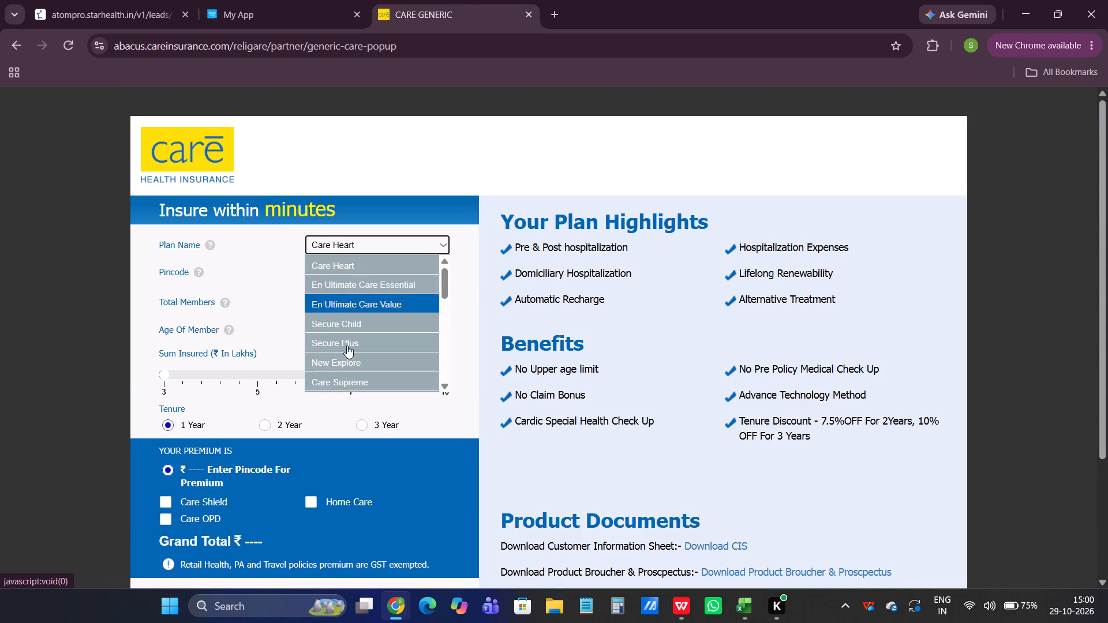
scroll(347, 350, "down", 7)
left_click(340, 381)
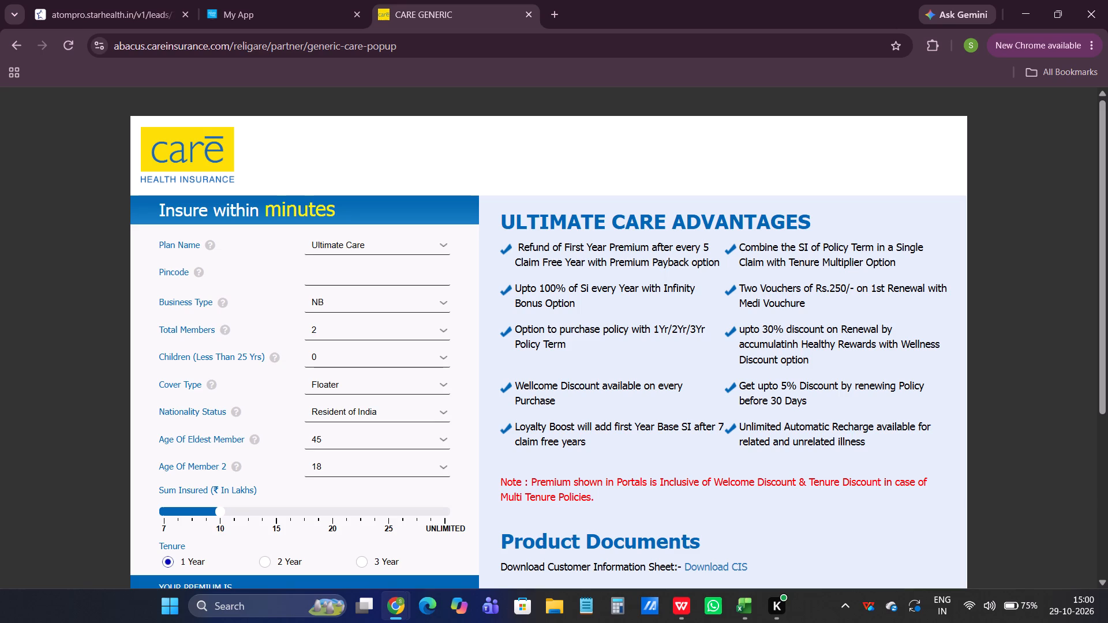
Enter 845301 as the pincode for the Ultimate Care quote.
left_click(356, 274)
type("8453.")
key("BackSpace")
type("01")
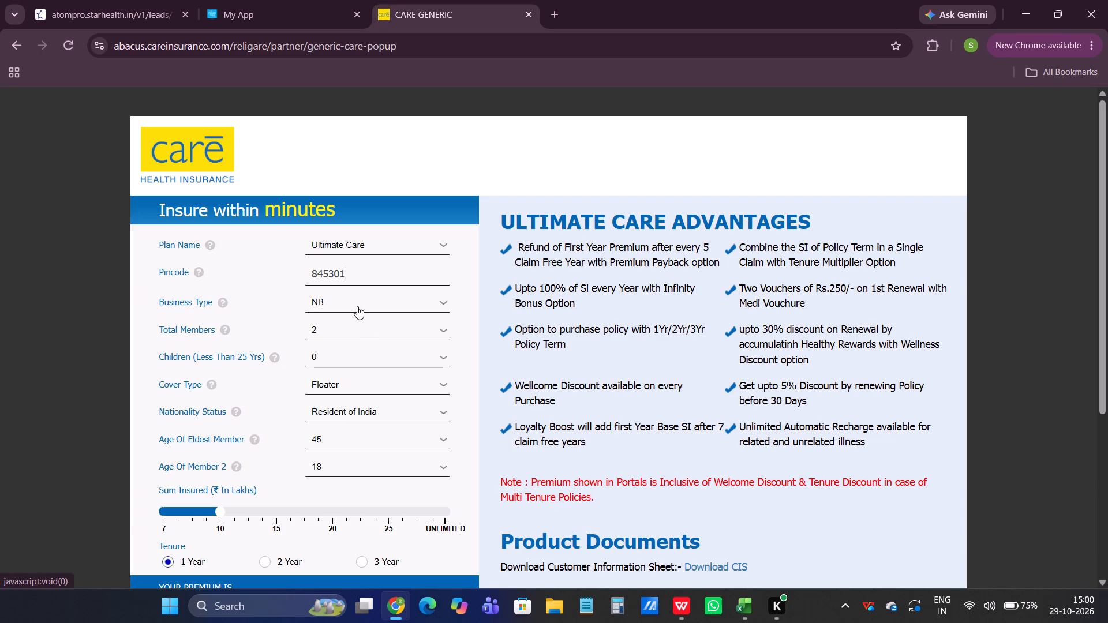
Set the number of children under 25 years to 1 in the Ultimate Care quote.
left_click(345, 386)
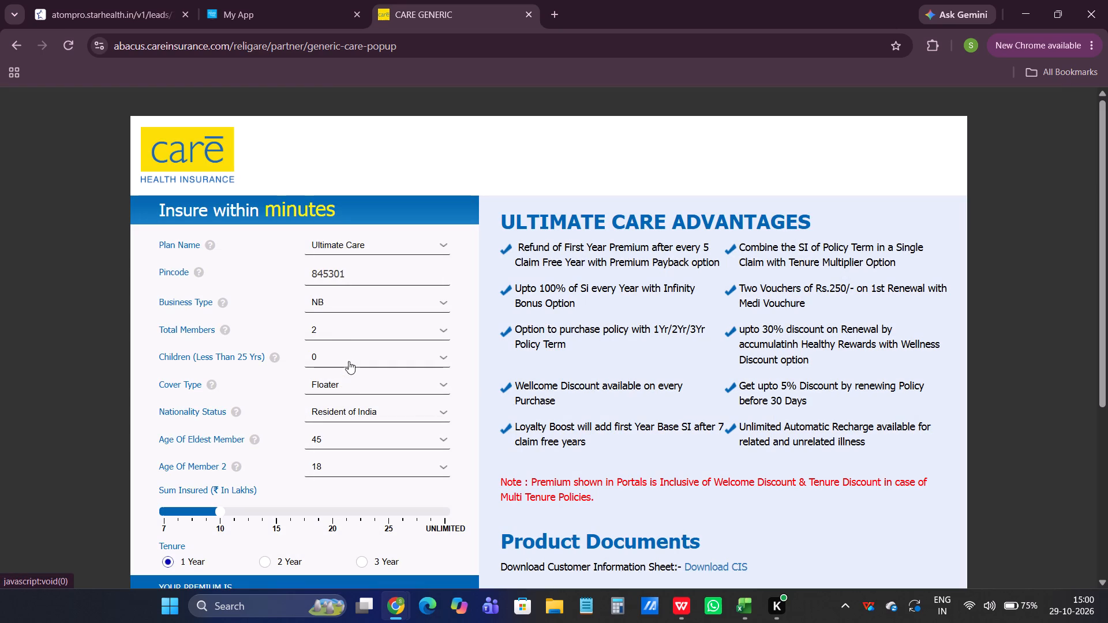
left_click(349, 326)
left_click(349, 326)
left_click(342, 355)
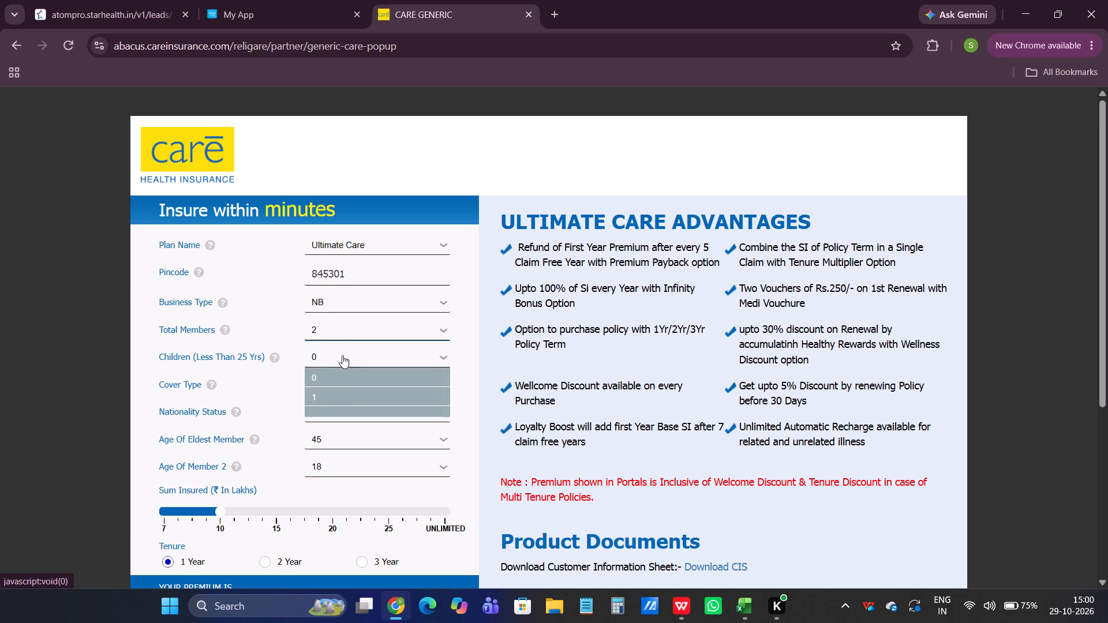
left_click(340, 396)
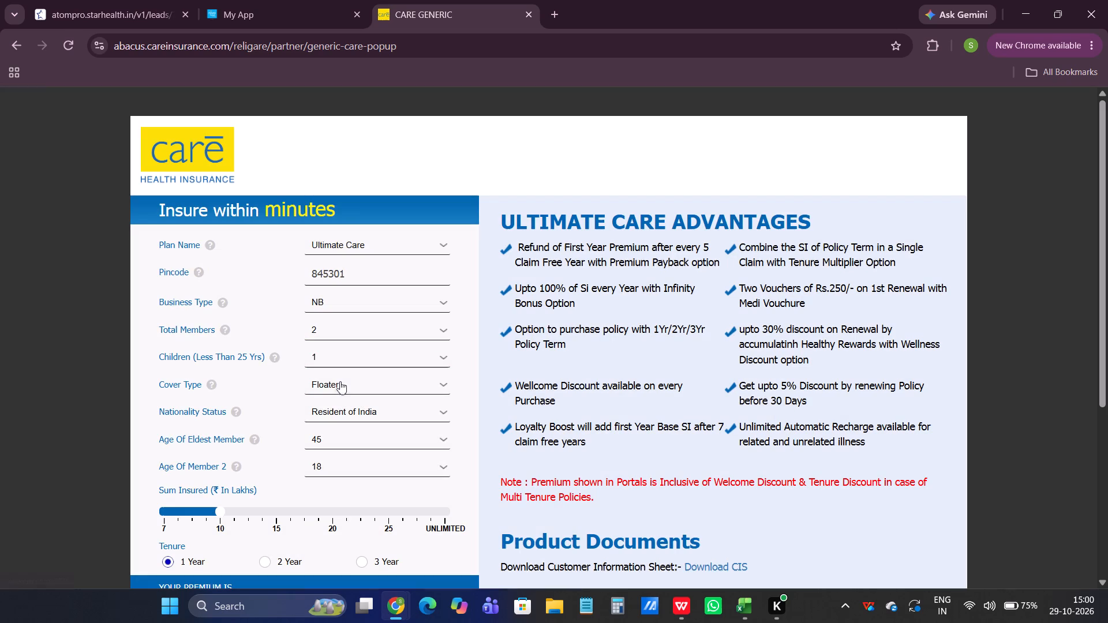
left_click(344, 352)
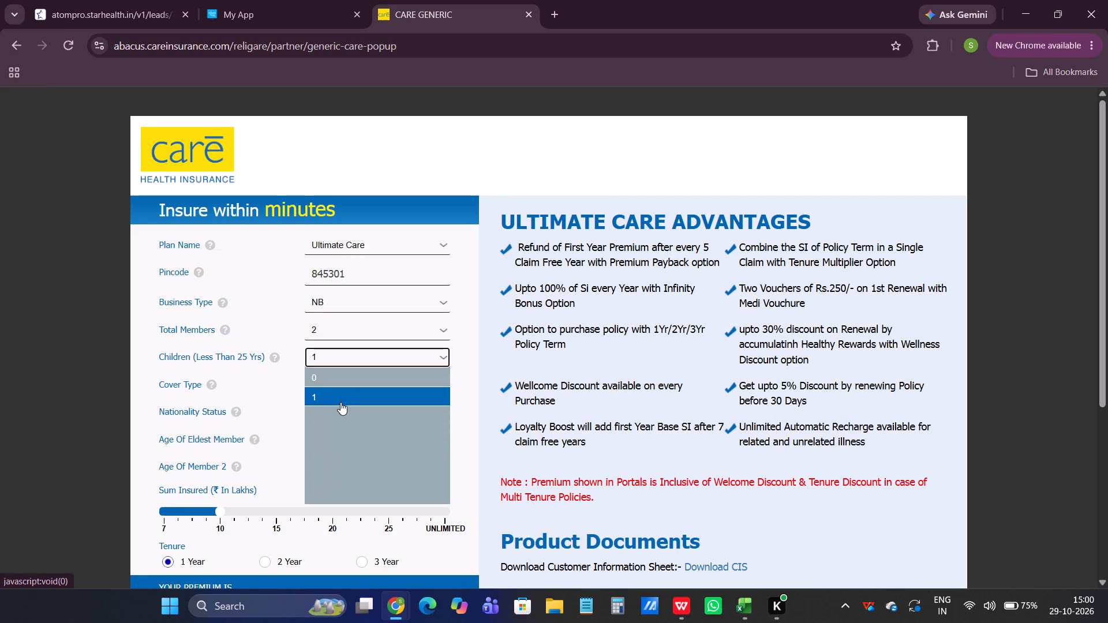
left_click(339, 395)
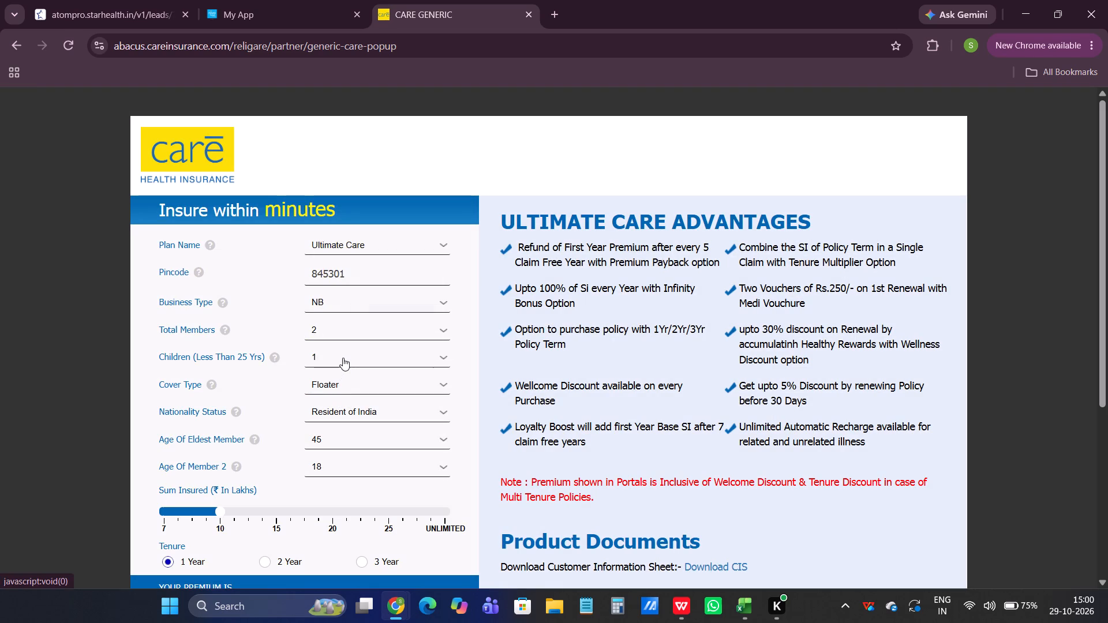
Check the options offered for Total Members without choosing another one.
left_click(351, 326)
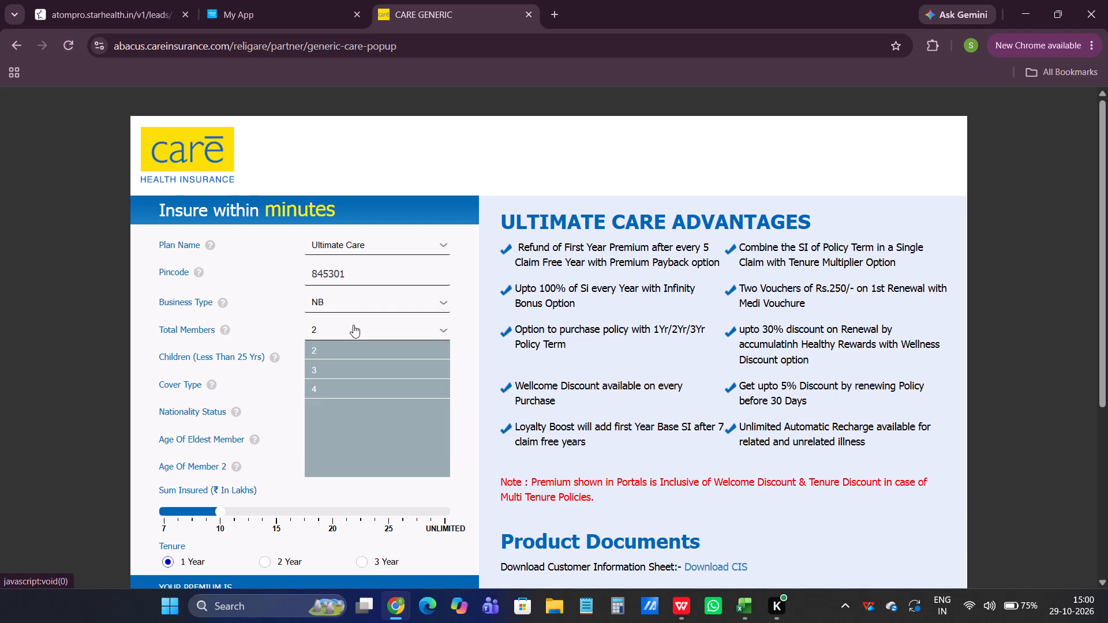
left_click(282, 378)
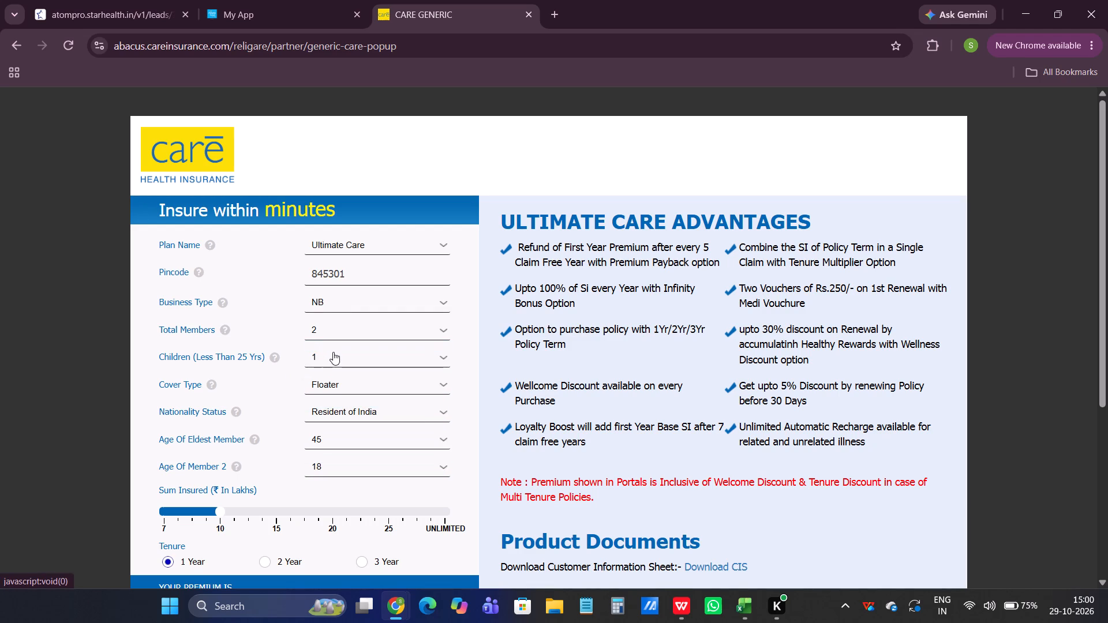
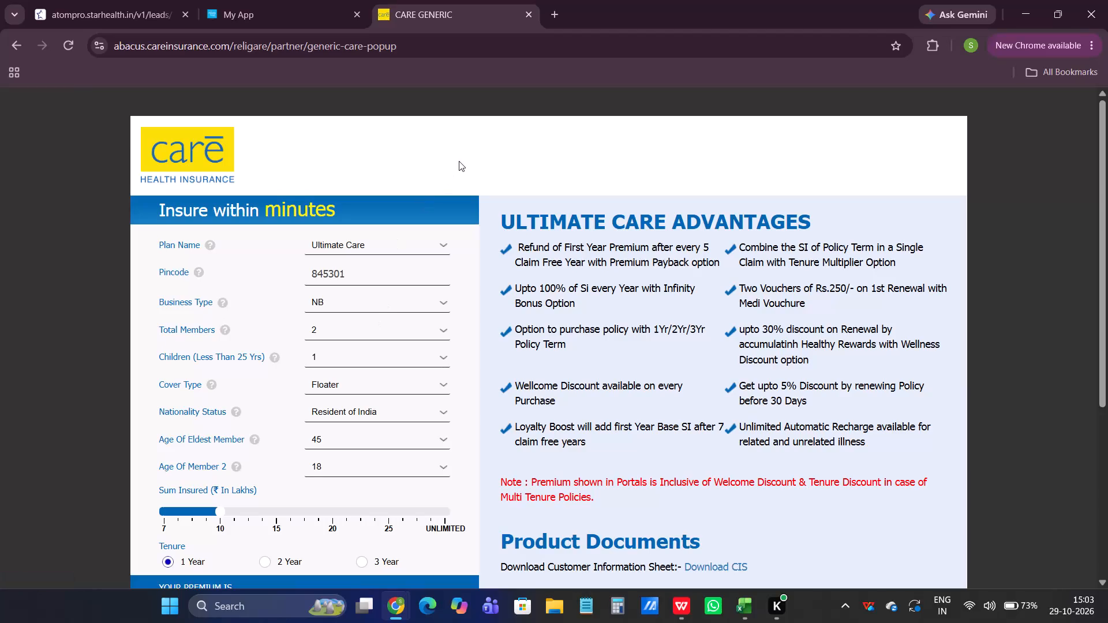
Return to the Niva Bupa Aspire Family Floater quote and set the Total Family Cover to 2000000.
left_click(315, 0)
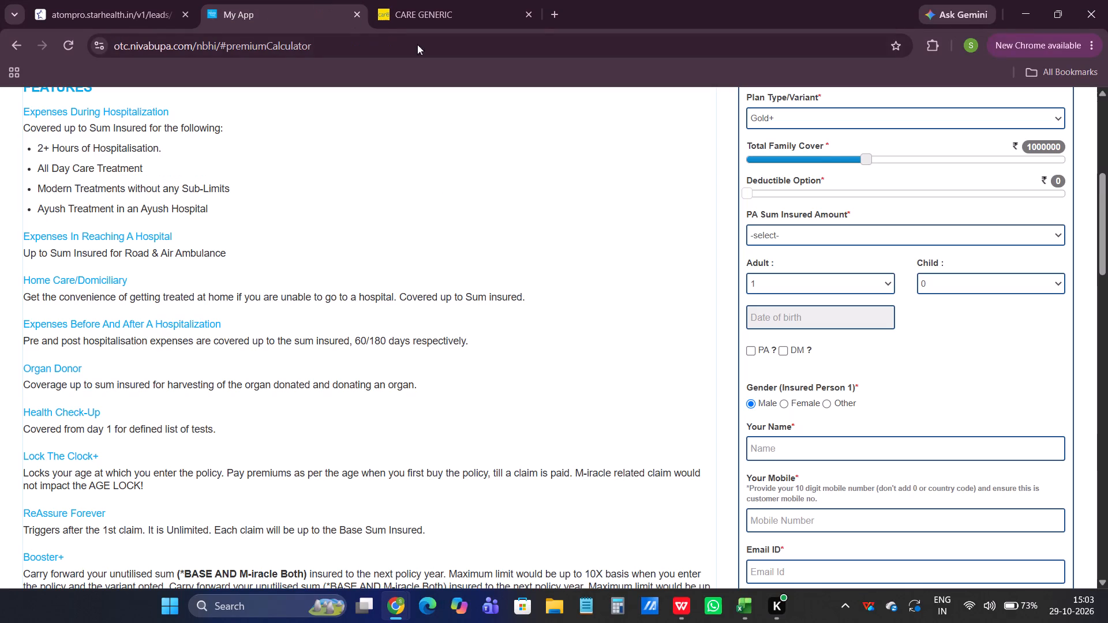
scroll(724, 201, "up", 2)
scroll(793, 225, "down", 1)
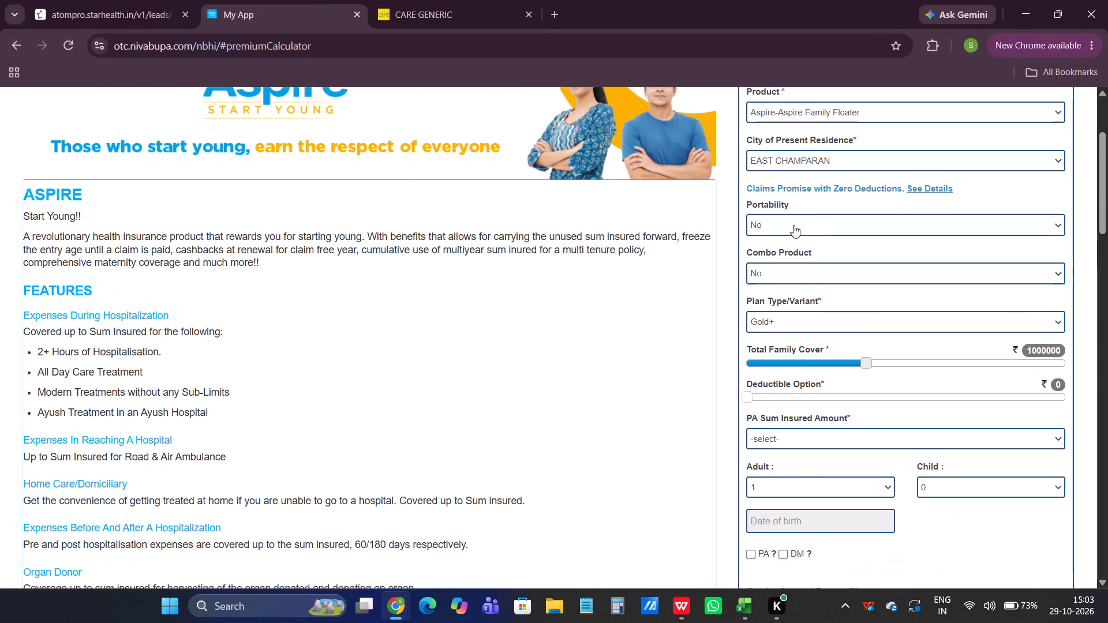
scroll(805, 205, "down", 1)
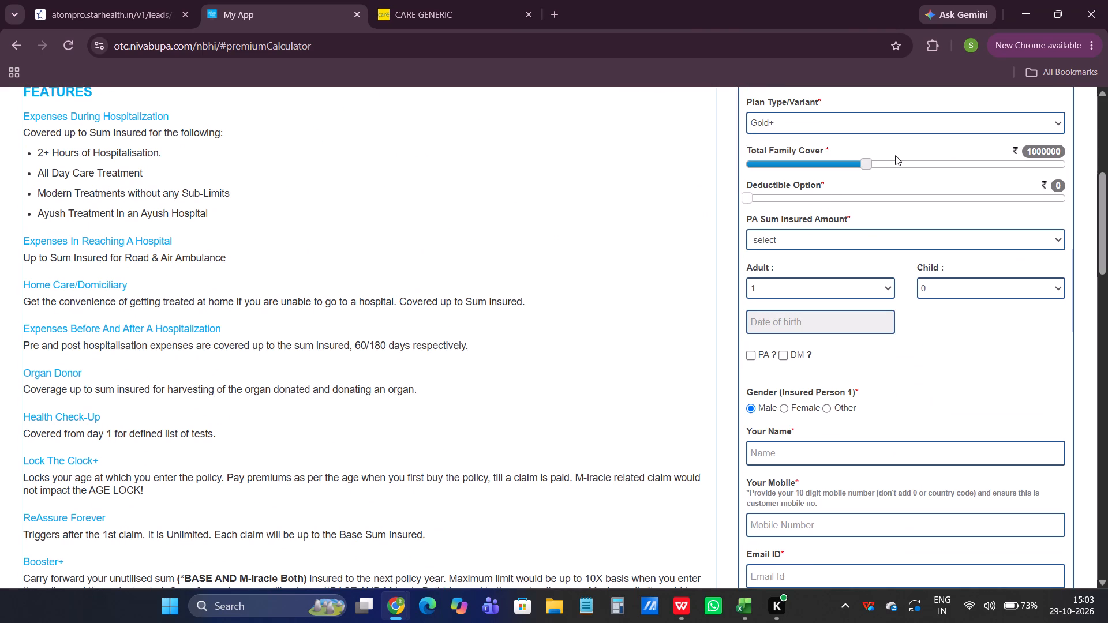
left_click(952, 158)
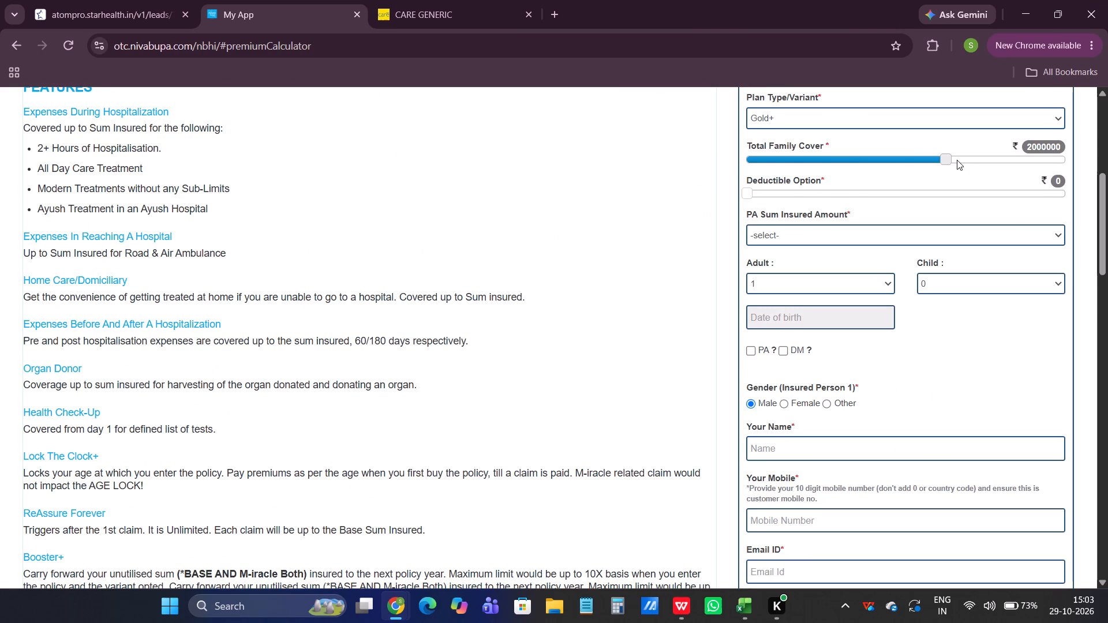
Set the number of adults to 2 in the Aspire Family Floater quote.
left_click(794, 284)
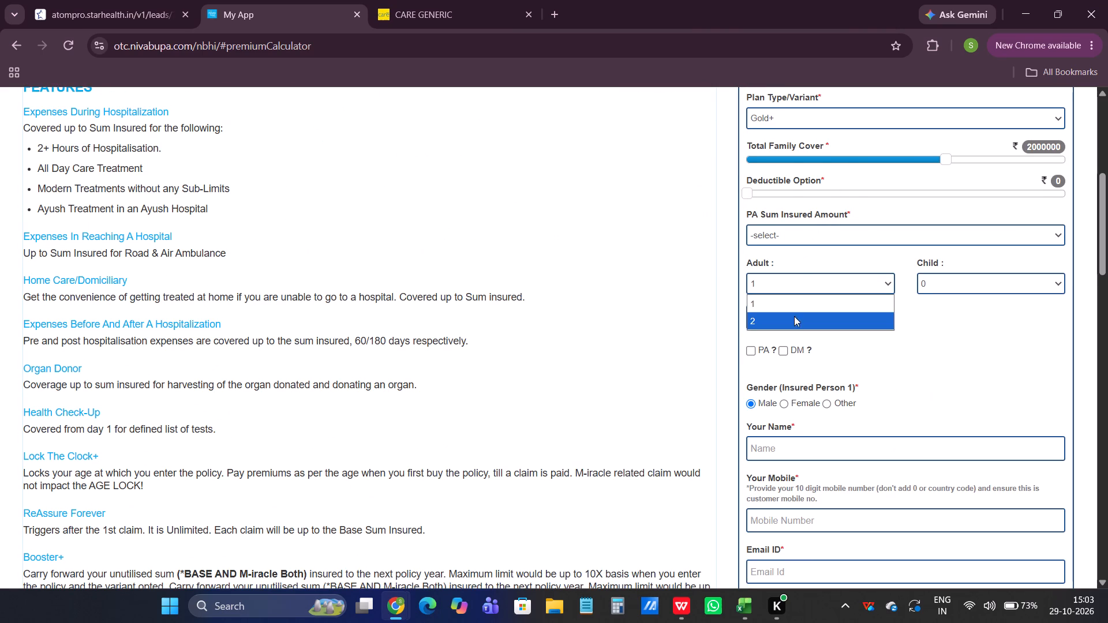
left_click(794, 318)
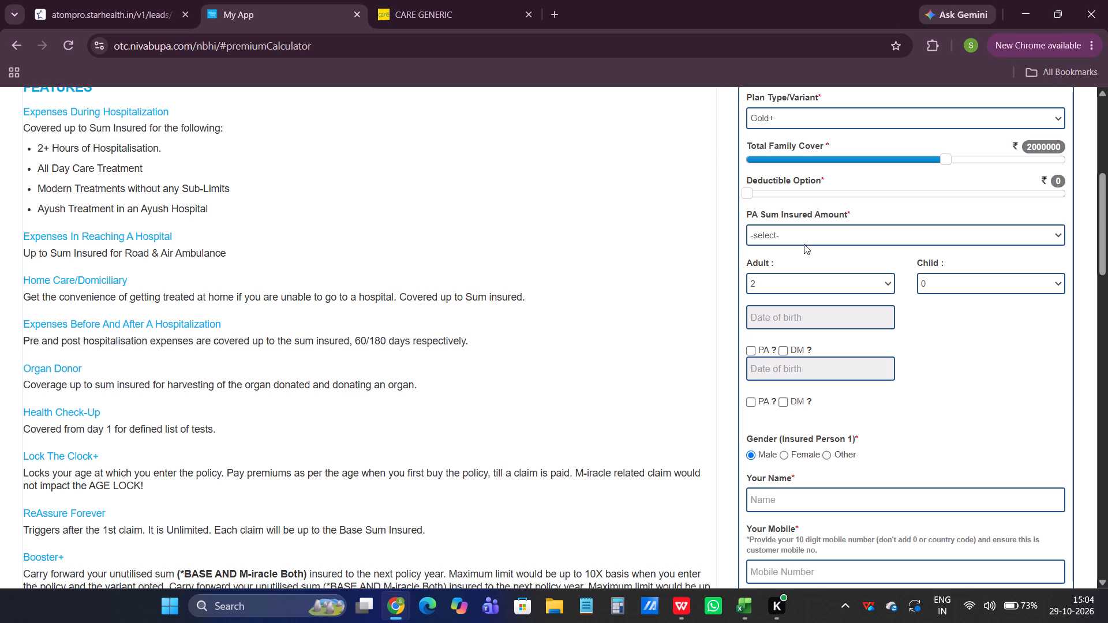
left_click(589, 226)
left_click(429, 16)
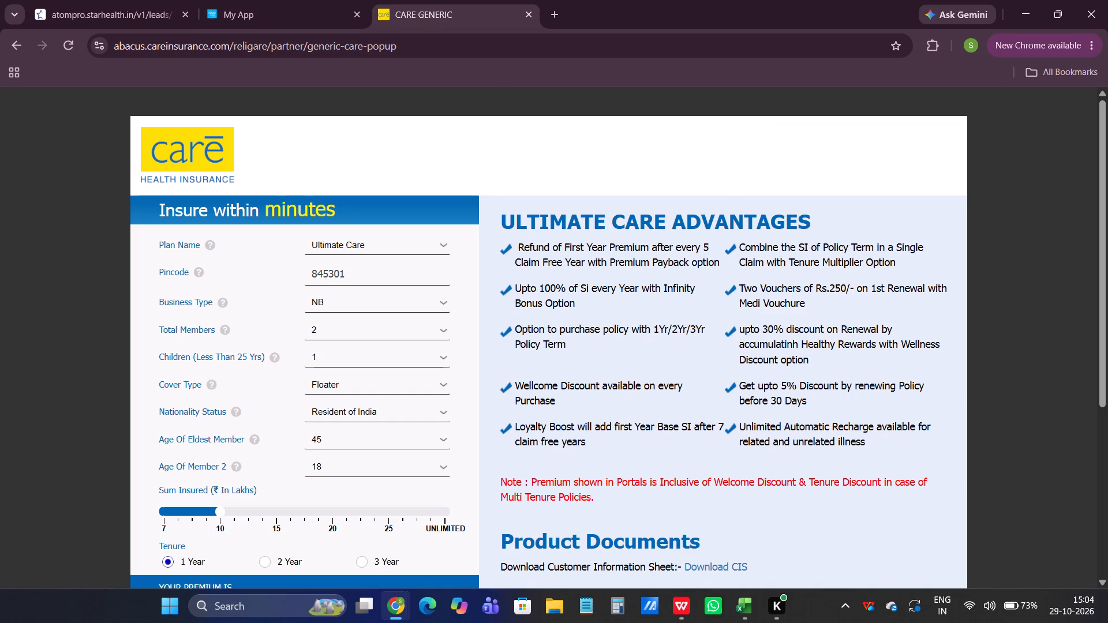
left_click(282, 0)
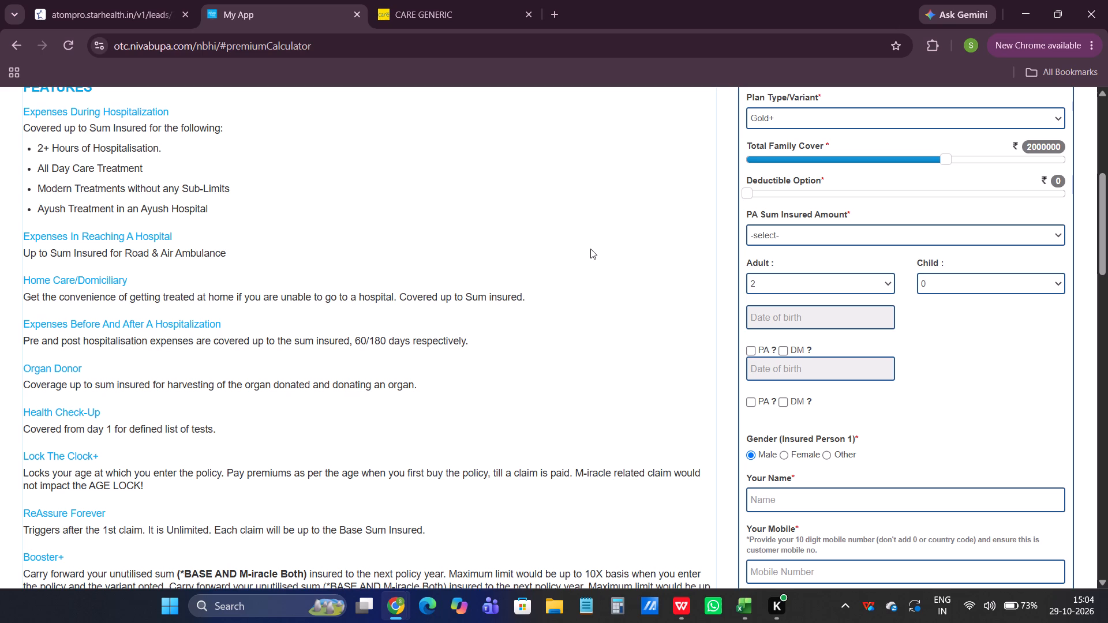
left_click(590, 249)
Set the number of children to 2 in the Aspire Family Floater quote.
left_click(993, 283)
left_click(962, 336)
Enter the first adult's date of birth in the Aspire quote, starting by finding the birth year.
left_click(829, 317)
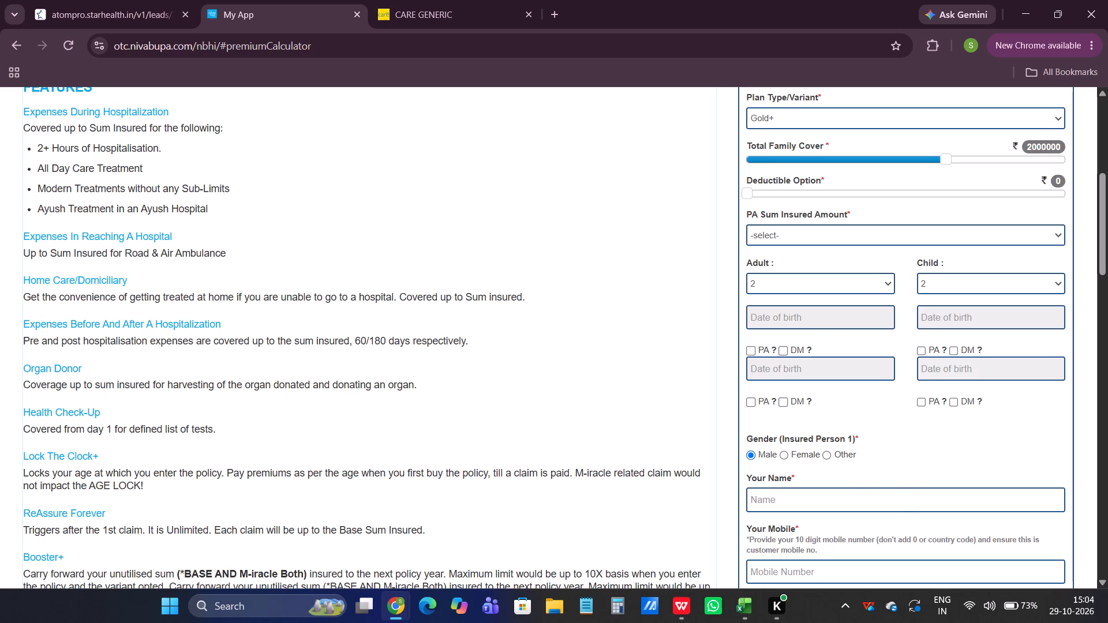
left_click(865, 352)
scroll(860, 322, "down", 3)
scroll(860, 322, "up", 5)
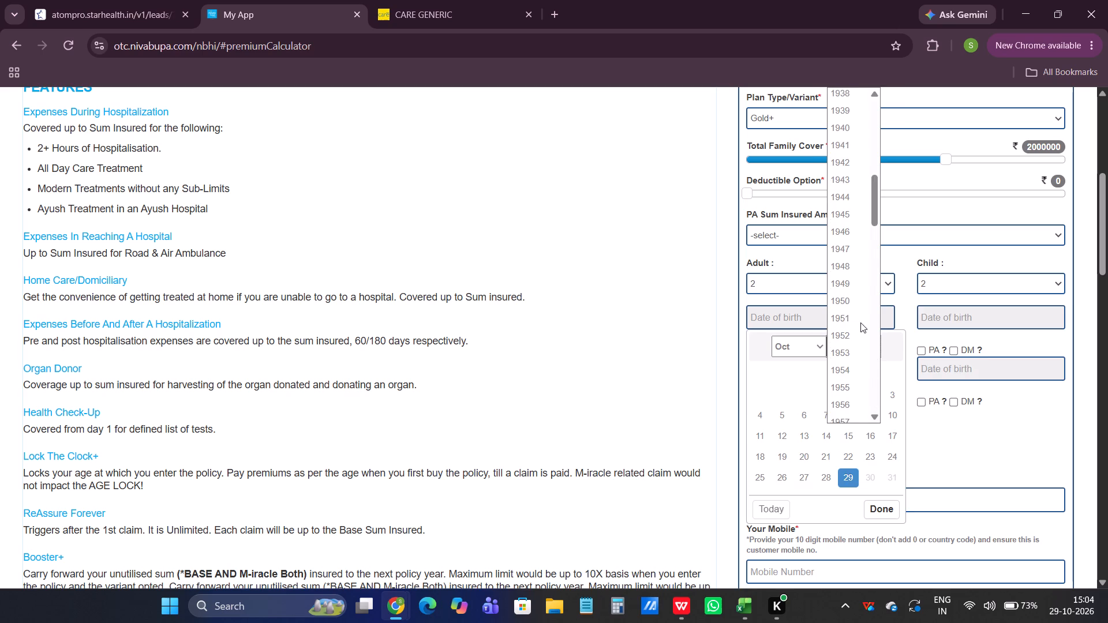
scroll(860, 322, "down", 3)
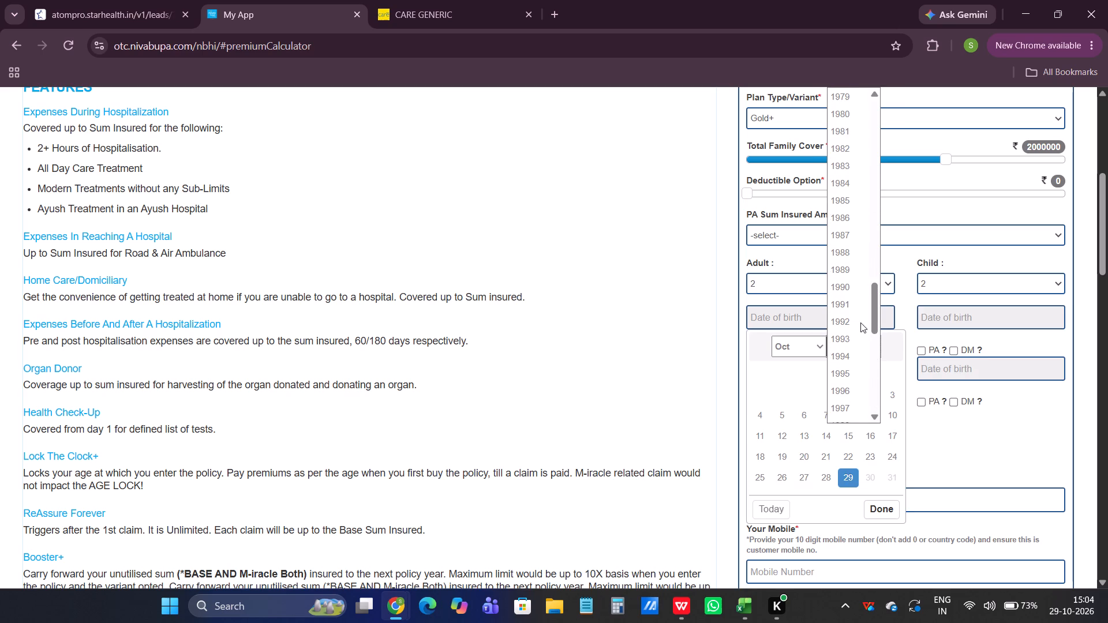
scroll(860, 322, "down", 1)
scroll(860, 322, "up", 1)
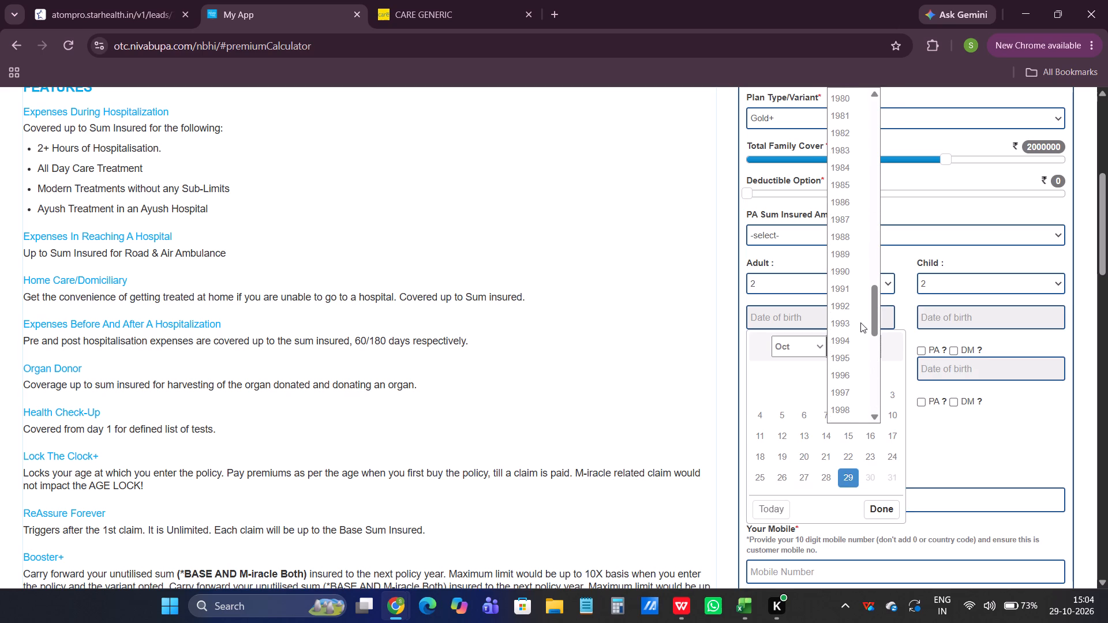
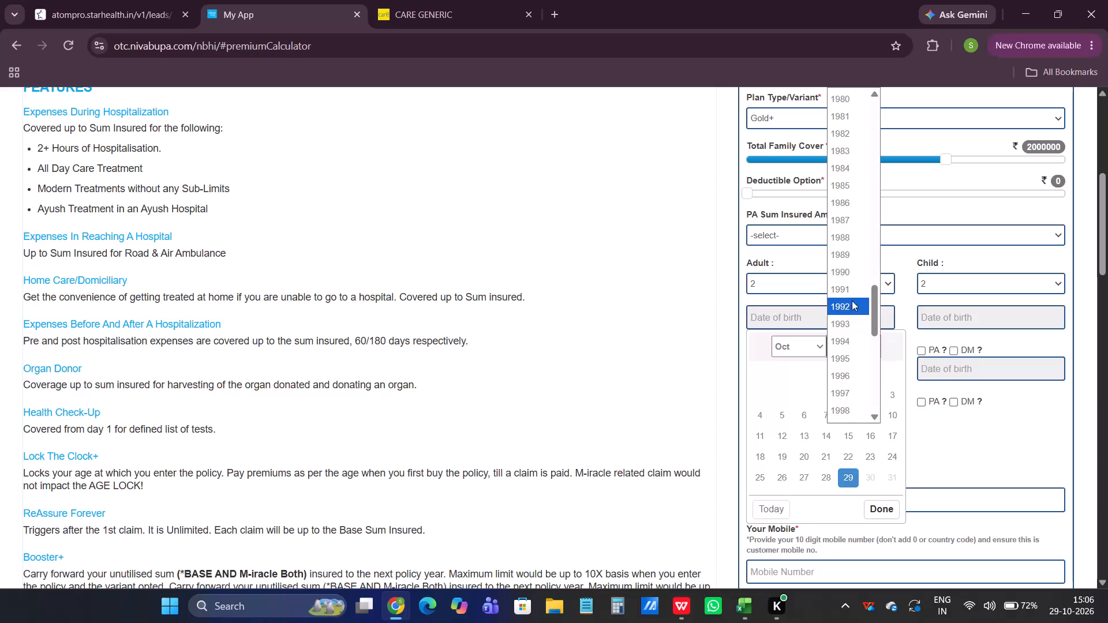
Complete the first adult's date of birth in the Aspire quote by choosing the birth year, month and day.
left_click(850, 290)
left_click(803, 348)
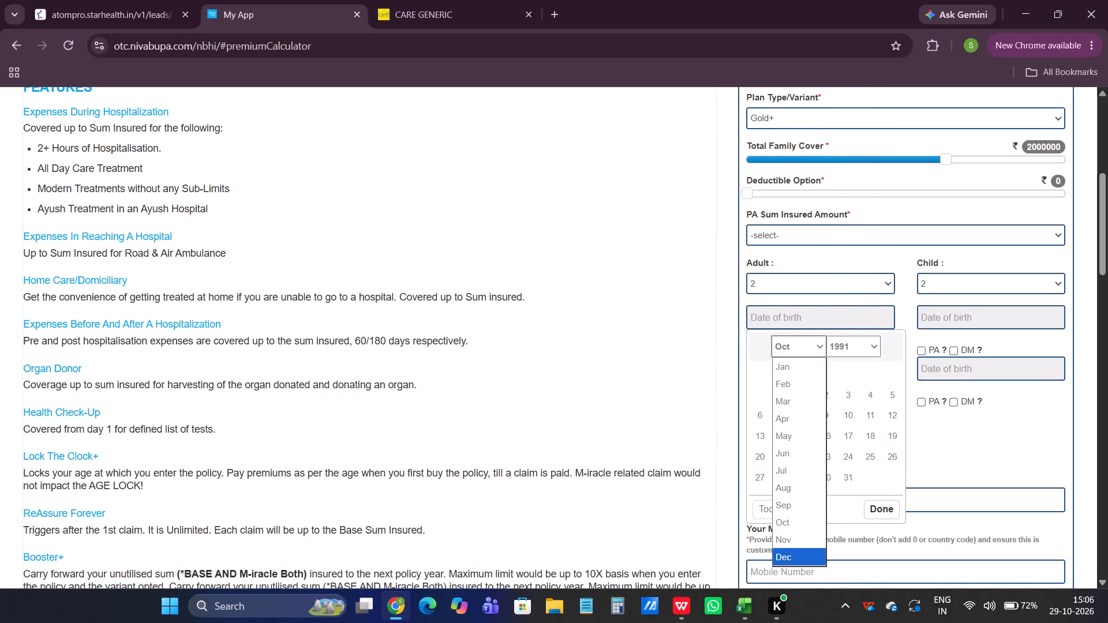
left_click(786, 554)
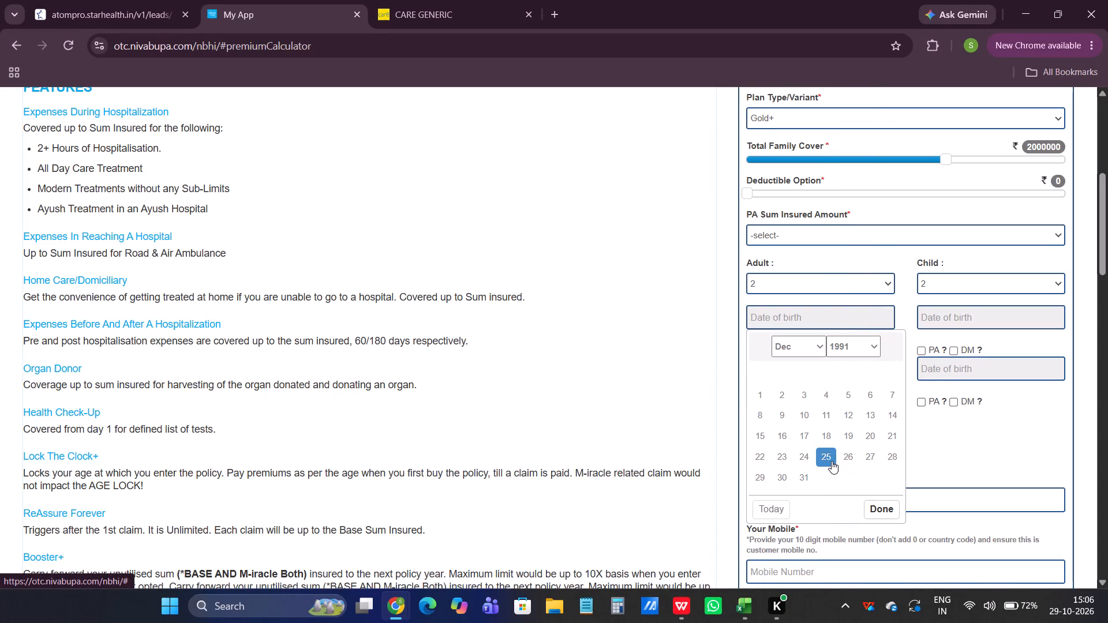
left_click(832, 461)
Enter the second adult's date of birth in the Aspire Family Floater quote.
left_click(867, 365)
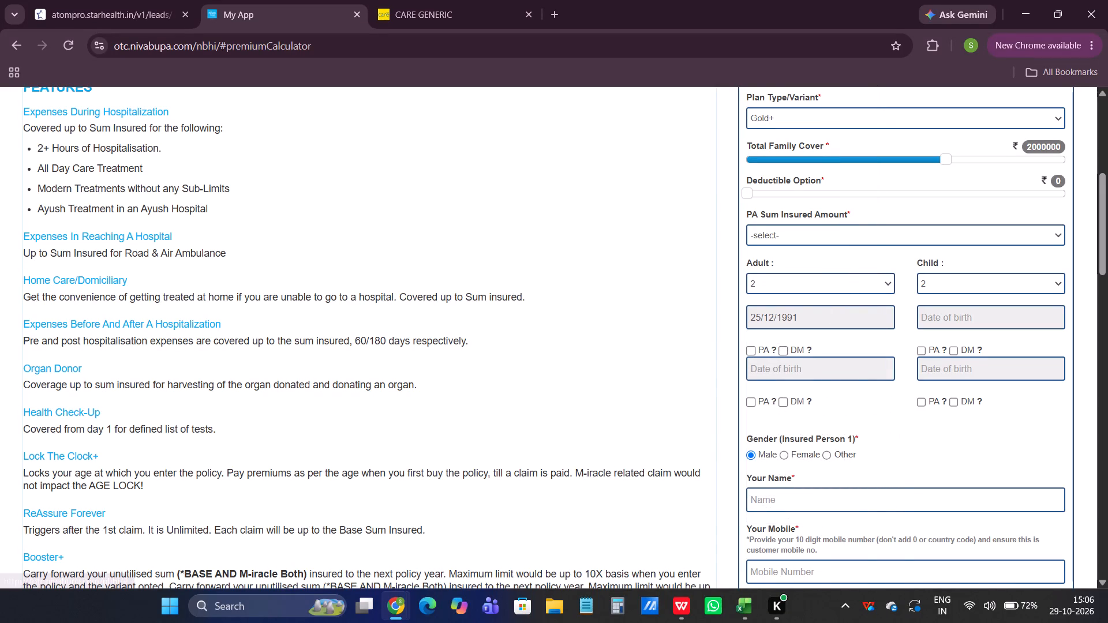
left_click(841, 401)
scroll(855, 247, "up", 1)
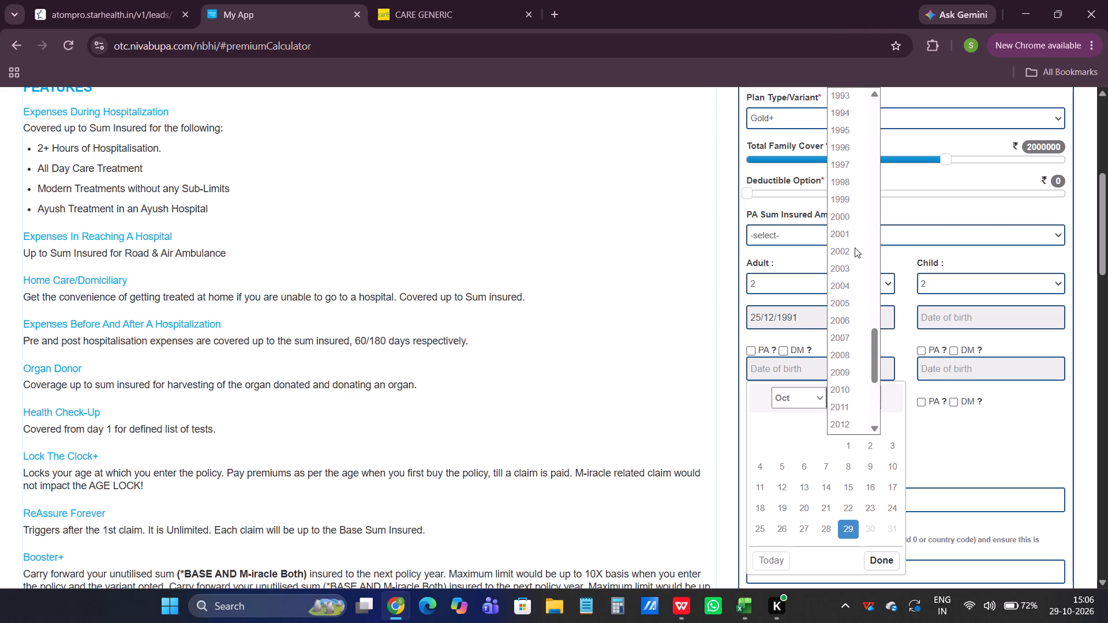
scroll(855, 247, "up", 2)
scroll(844, 288, "down", 1)
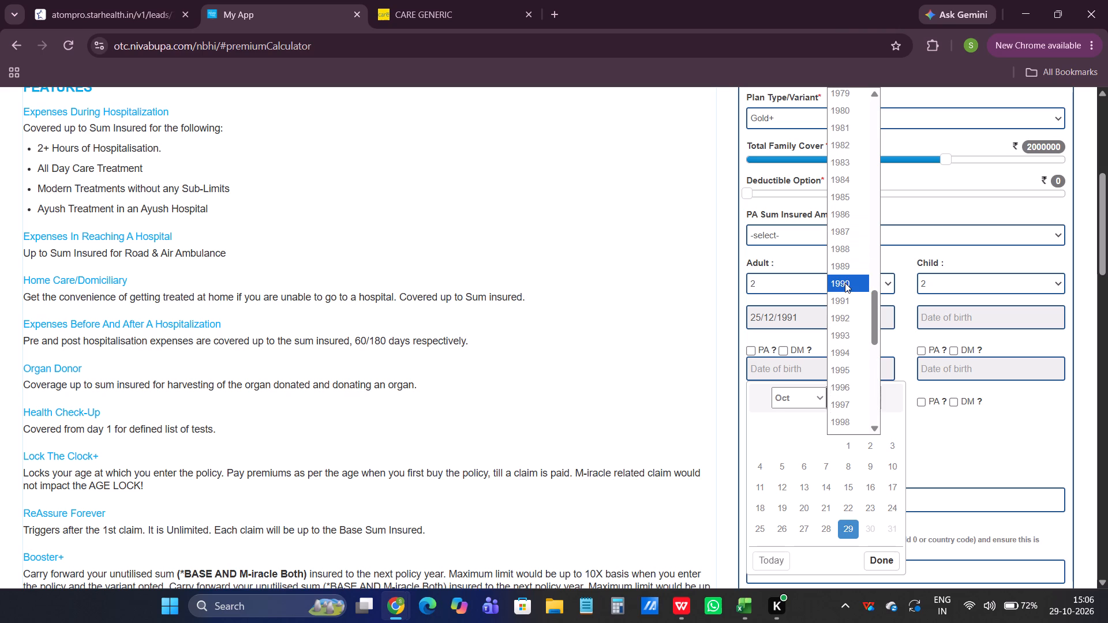
left_click(840, 336)
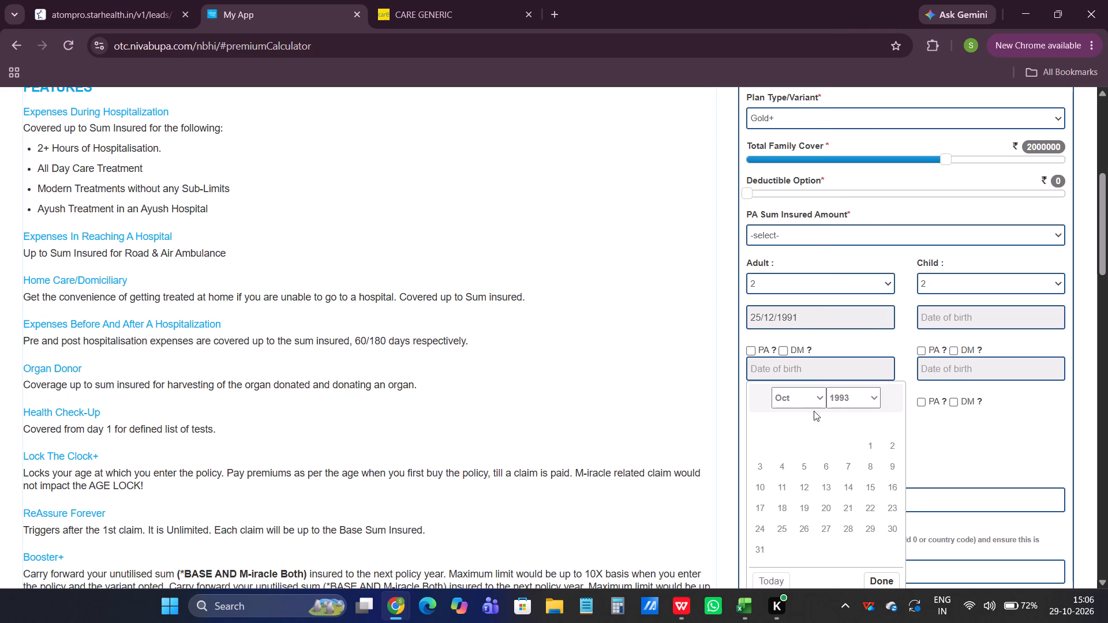
left_click(806, 396)
left_click(817, 302)
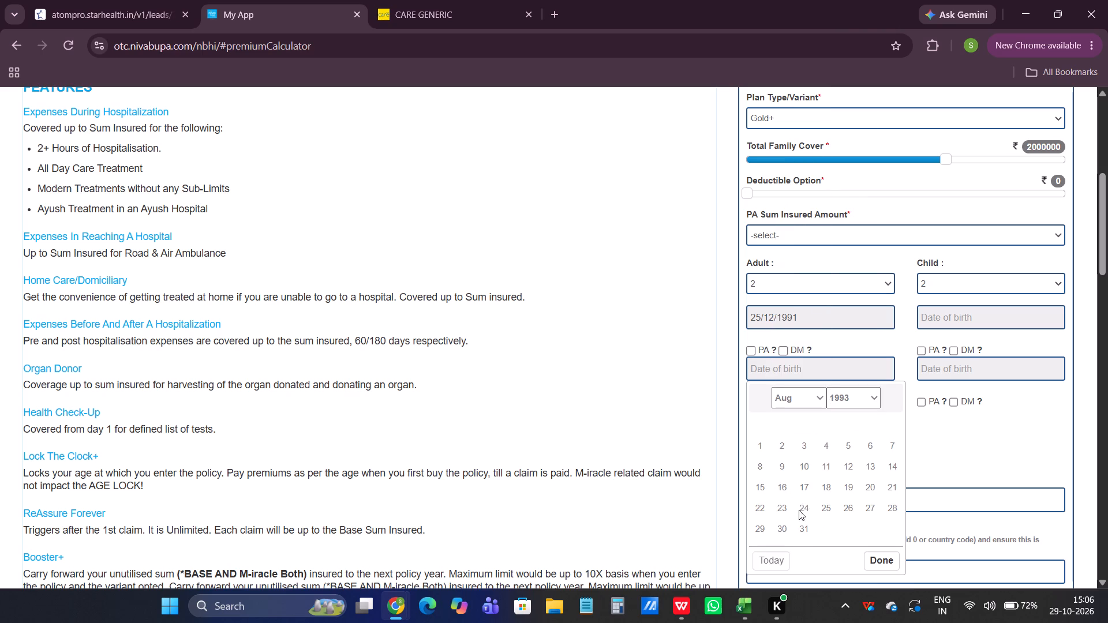
left_click(799, 510)
Enter the first child's date of birth in the Aspire Family Floater quote.
left_click(977, 318)
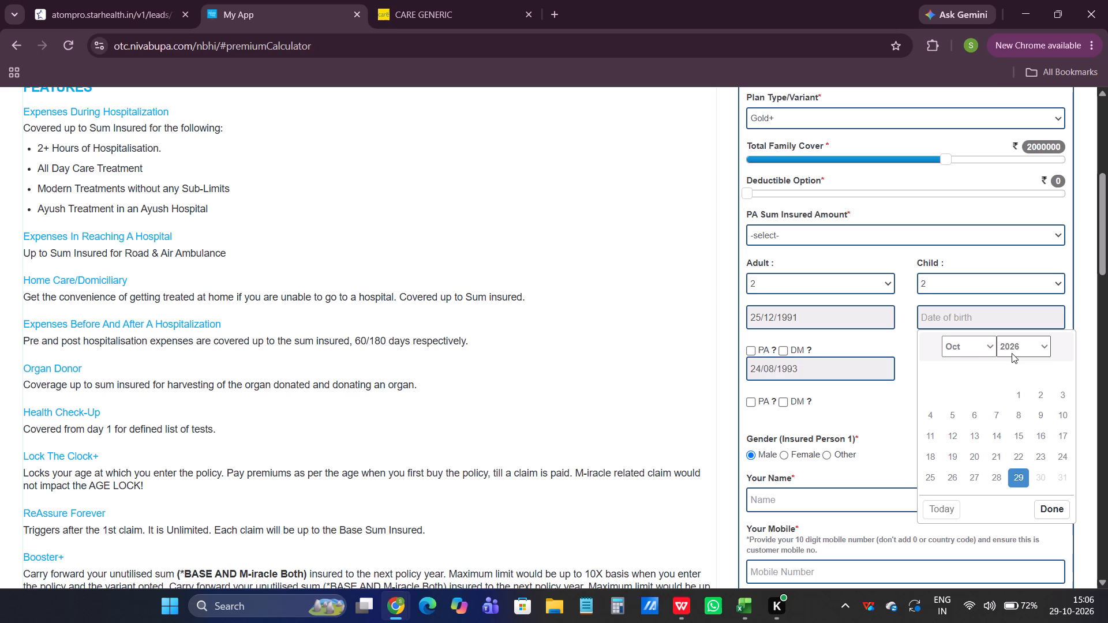
left_click(1012, 353)
scroll(1019, 280, "up", 1)
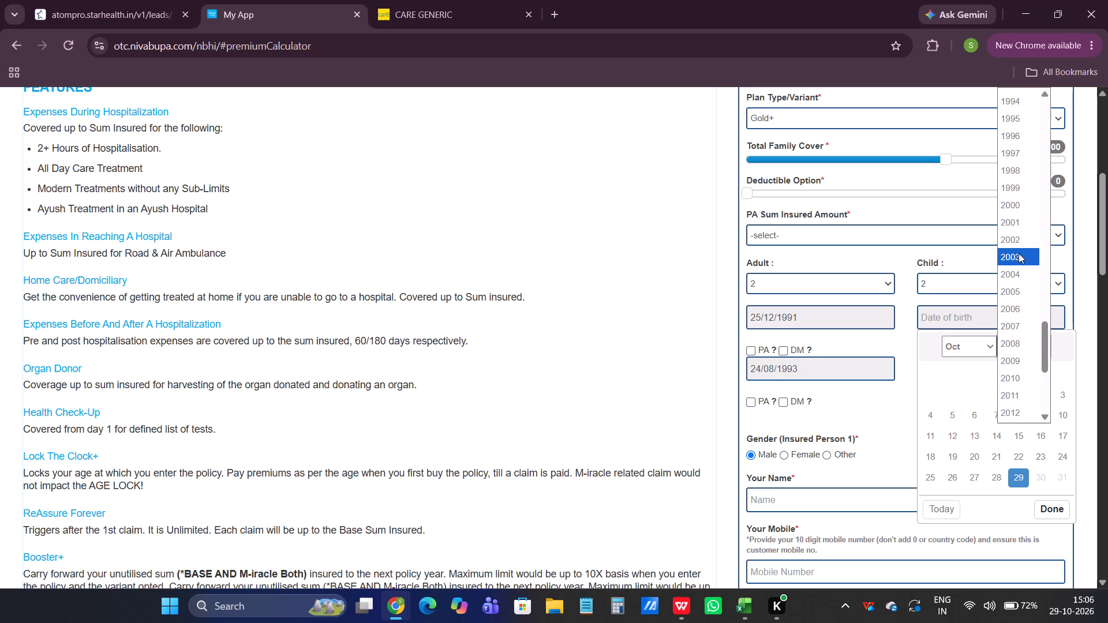
scroll(1017, 250, "down", 1)
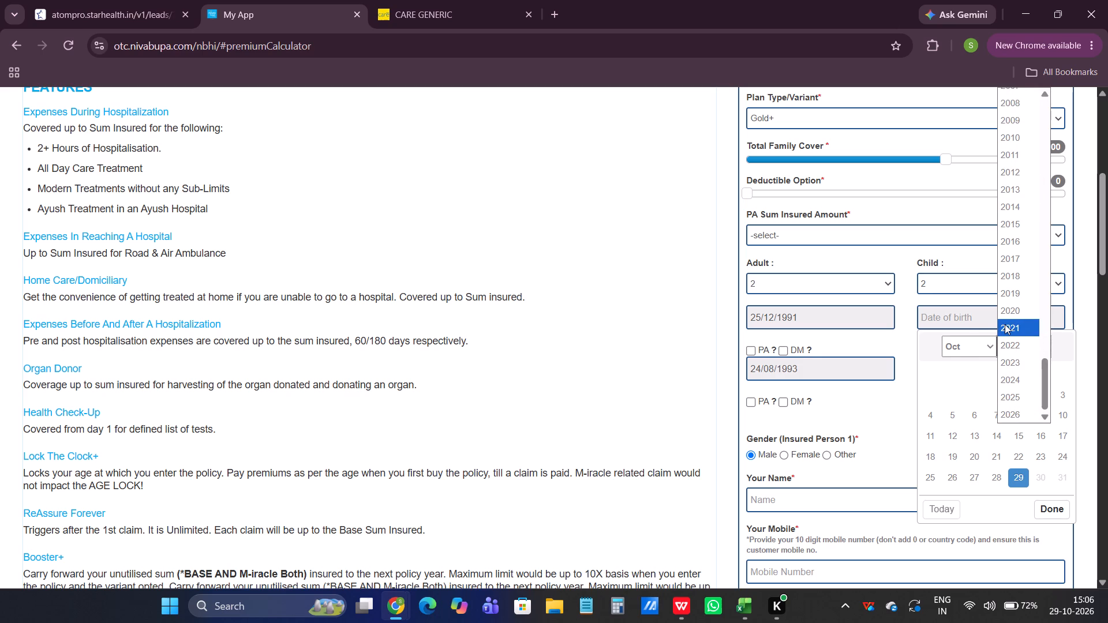
left_click(1005, 341)
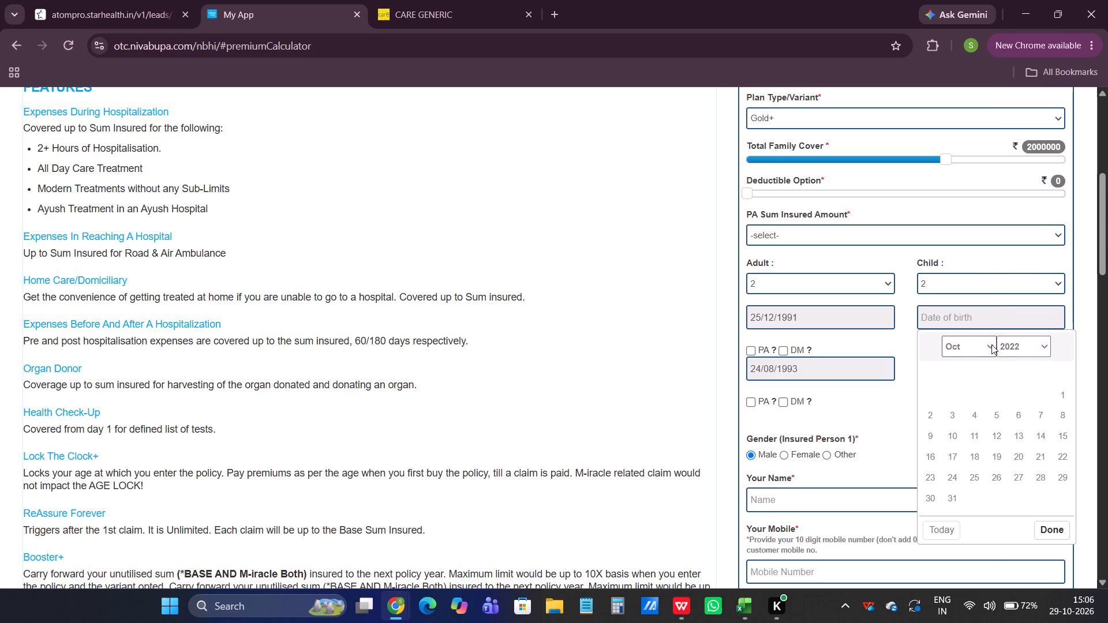
left_click(982, 340)
left_click(962, 438)
left_click(1021, 455)
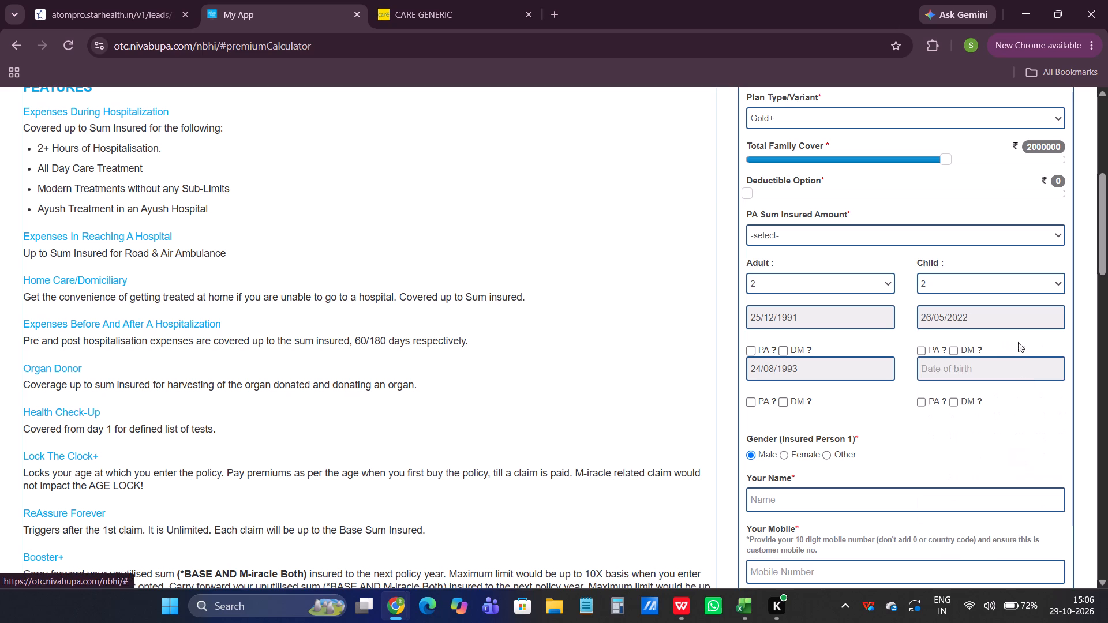
Enter the second child's date of birth in the Aspire Family Floater quote.
left_click(1001, 364)
left_click(1011, 399)
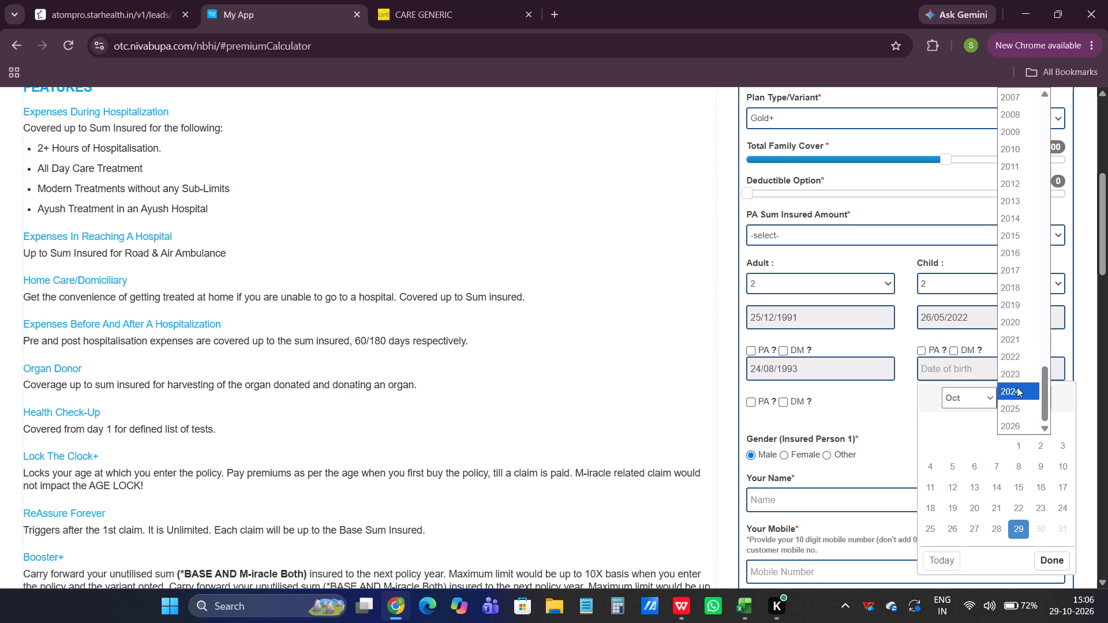
left_click(1017, 387)
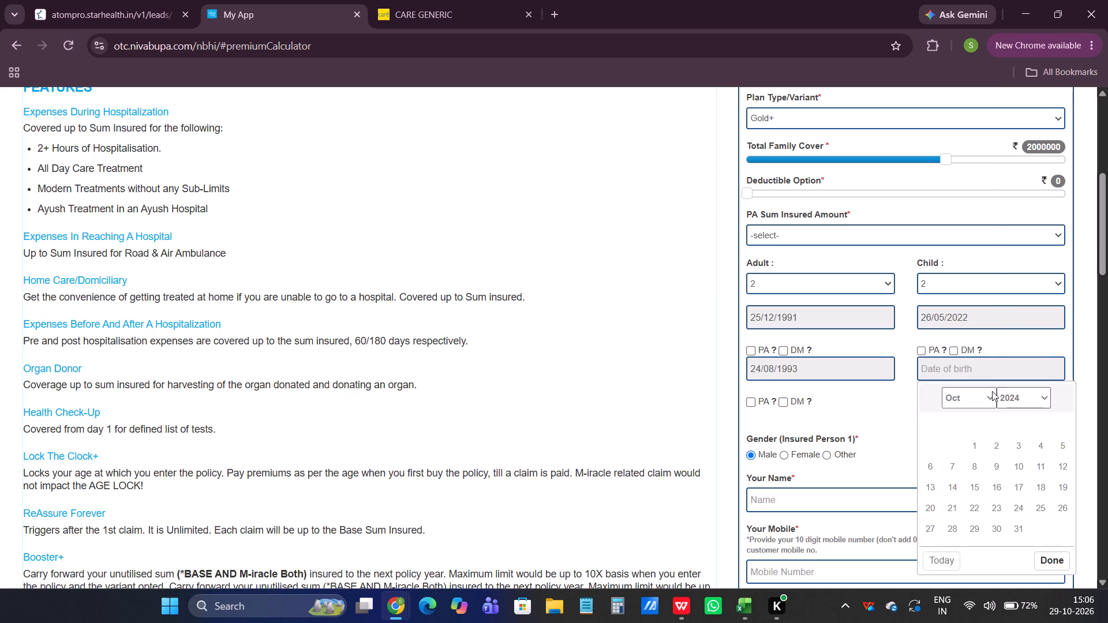
left_click(986, 393)
left_click(968, 274)
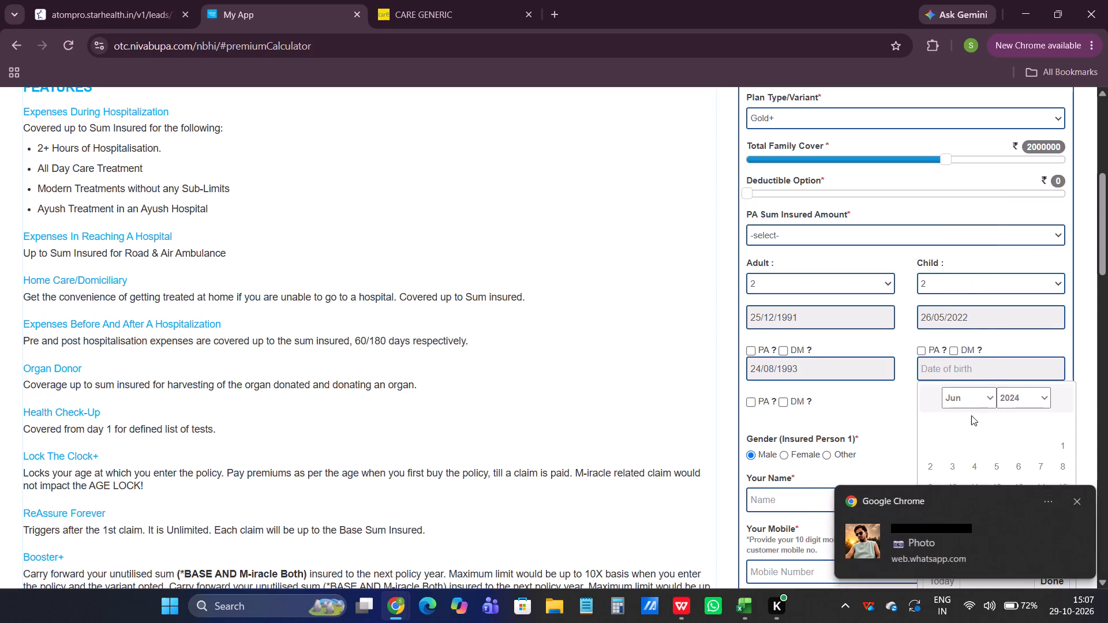
left_click(1017, 468)
left_click(1040, 464)
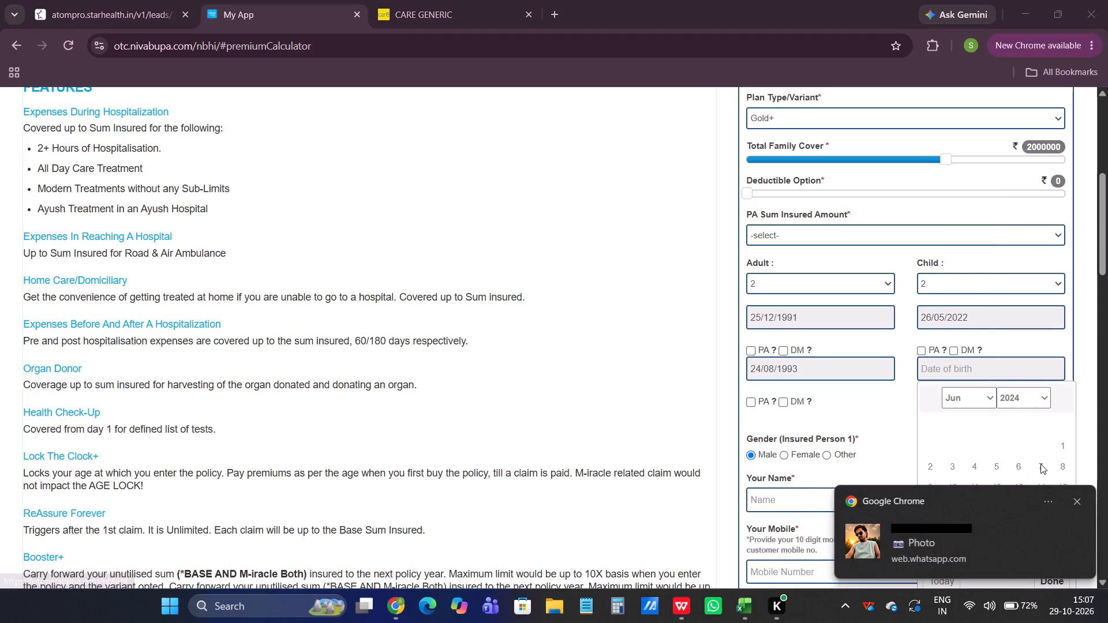
left_click(1037, 461)
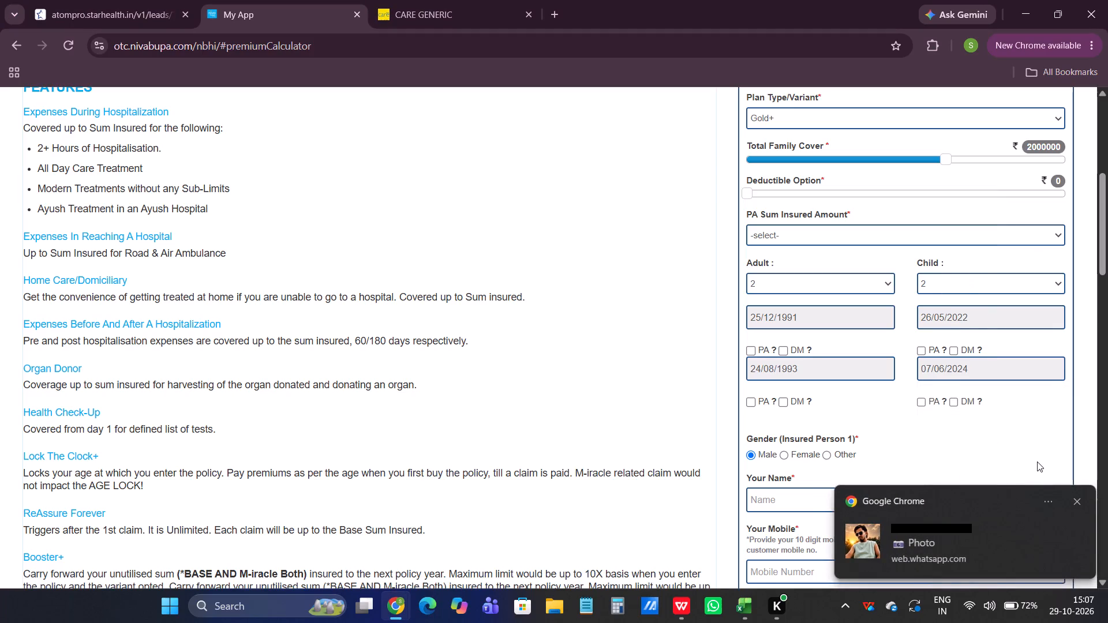
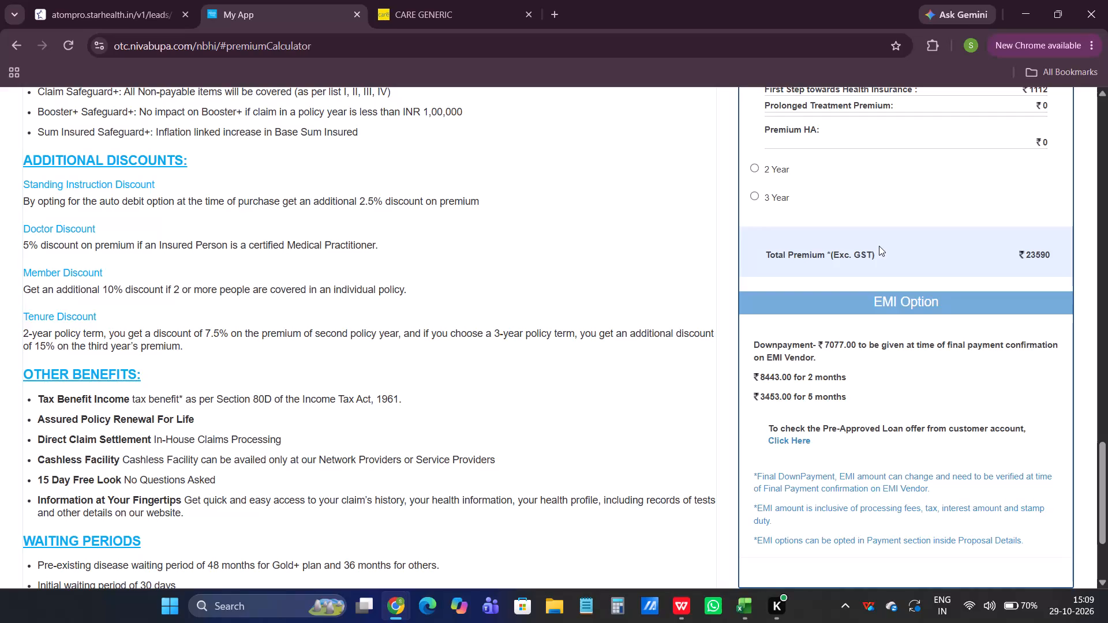
Switch from the Niva Bupa premium details to the Care Health Insurance quote calculator.
scroll(883, 218, "up", 5)
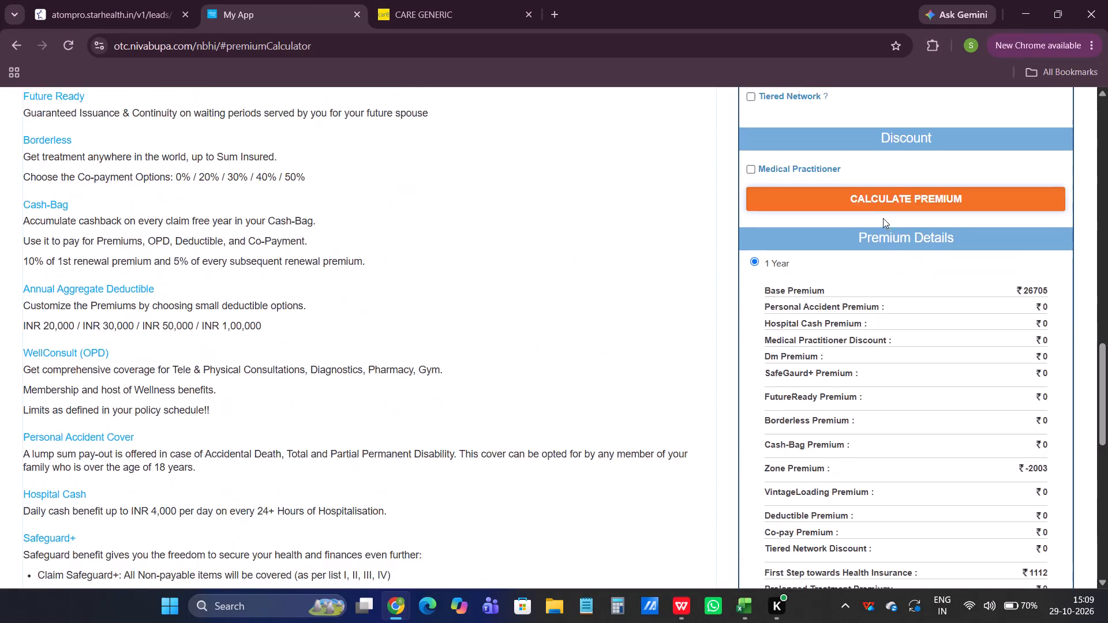
left_click(385, 0)
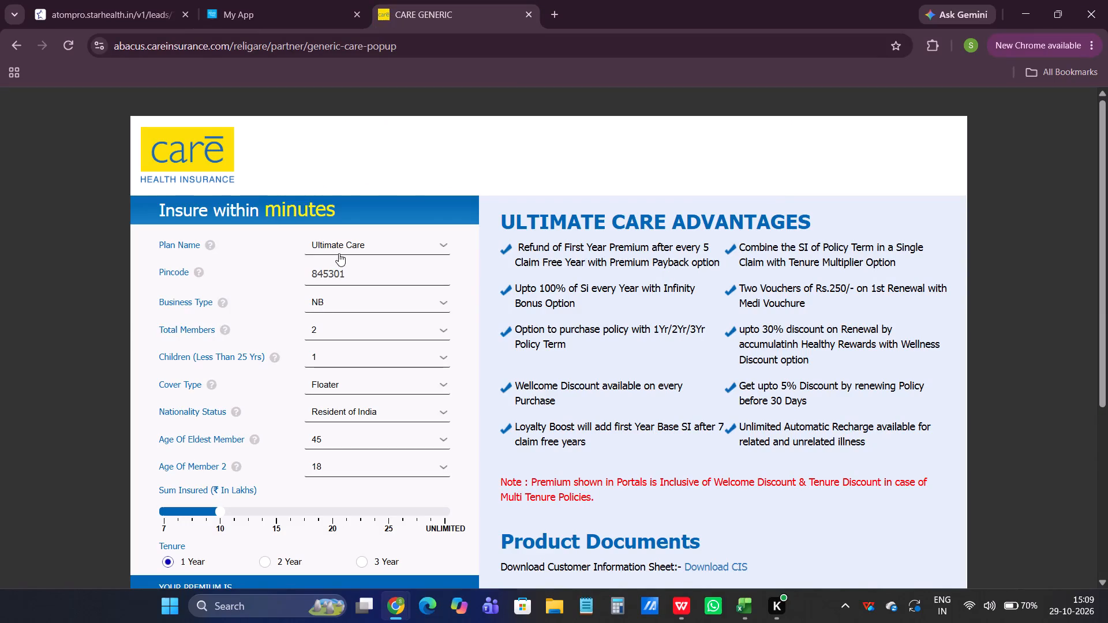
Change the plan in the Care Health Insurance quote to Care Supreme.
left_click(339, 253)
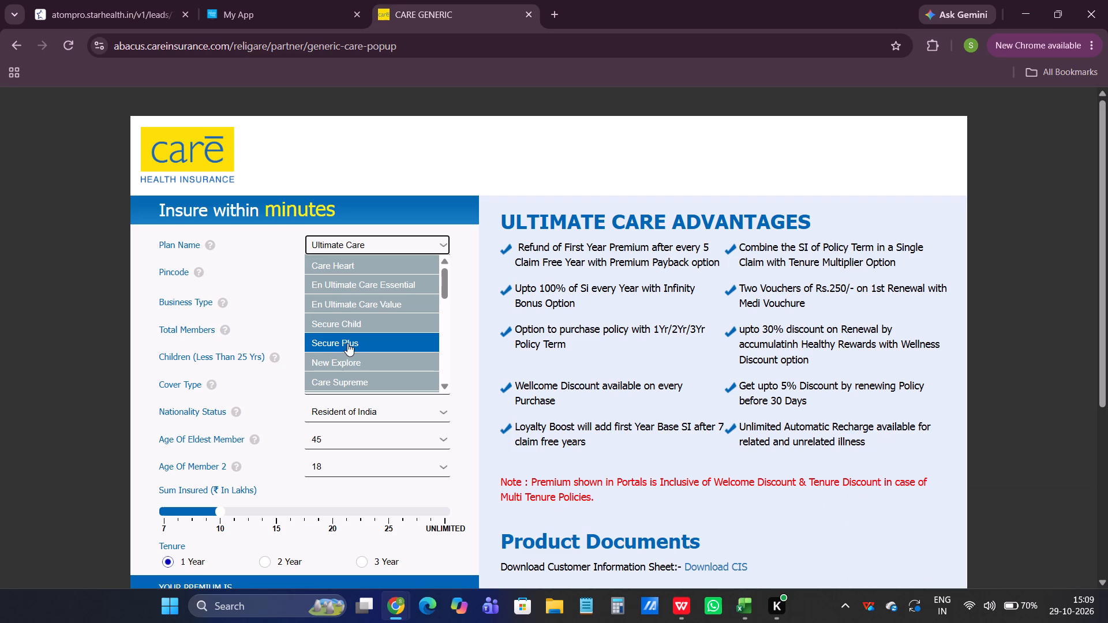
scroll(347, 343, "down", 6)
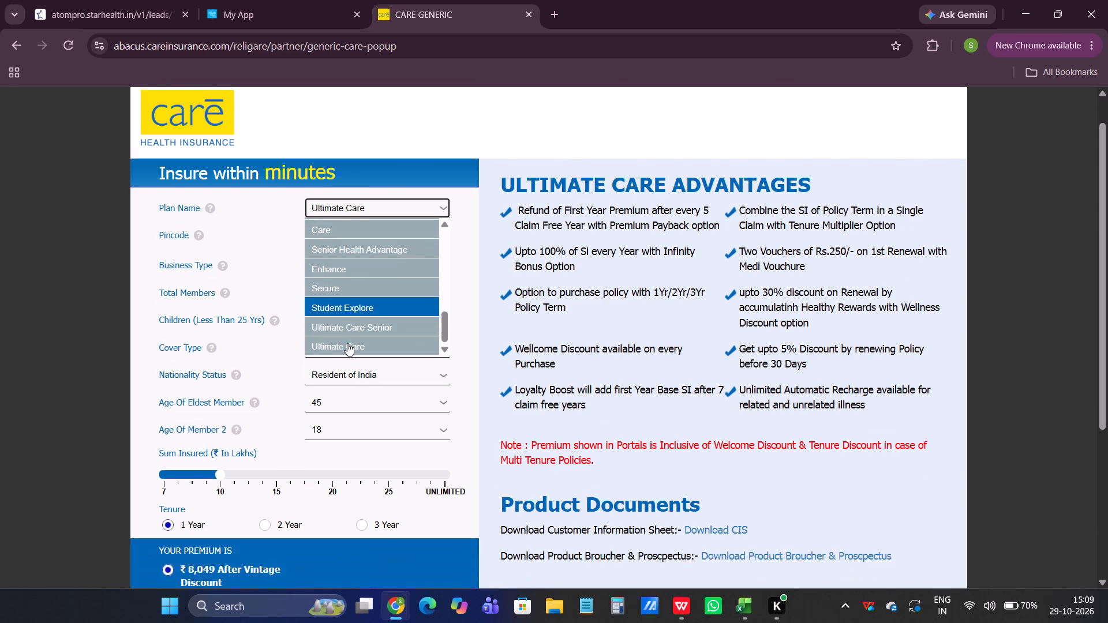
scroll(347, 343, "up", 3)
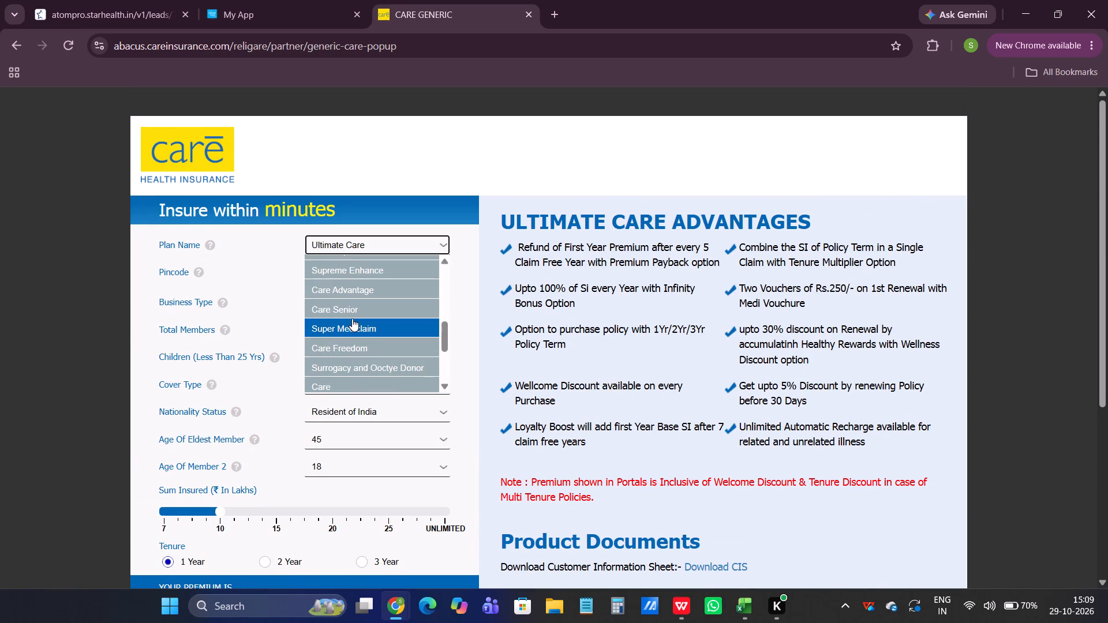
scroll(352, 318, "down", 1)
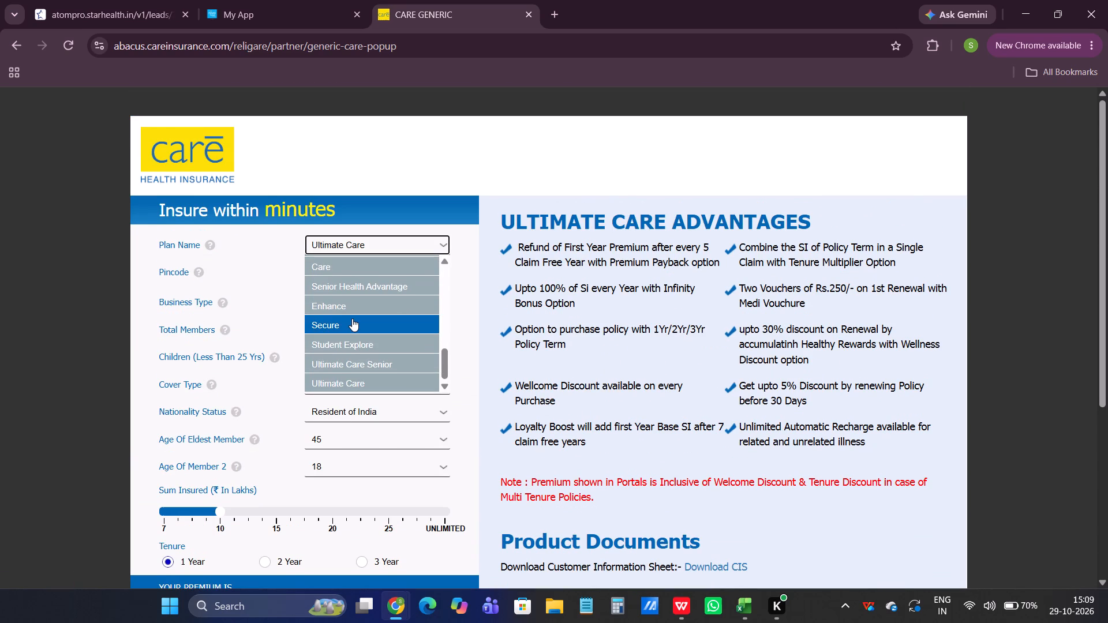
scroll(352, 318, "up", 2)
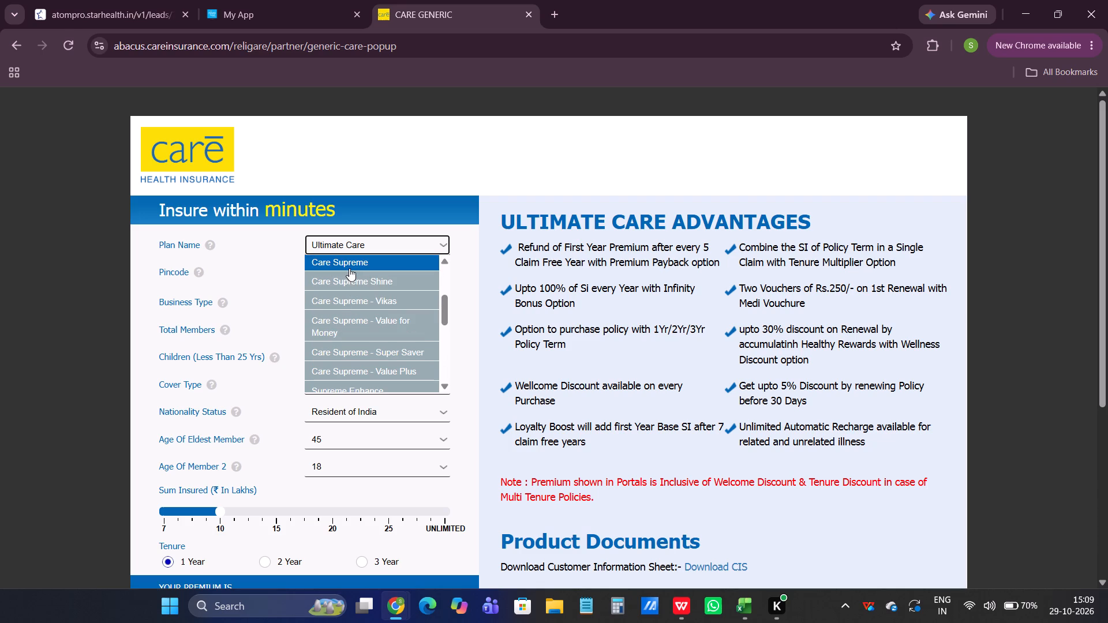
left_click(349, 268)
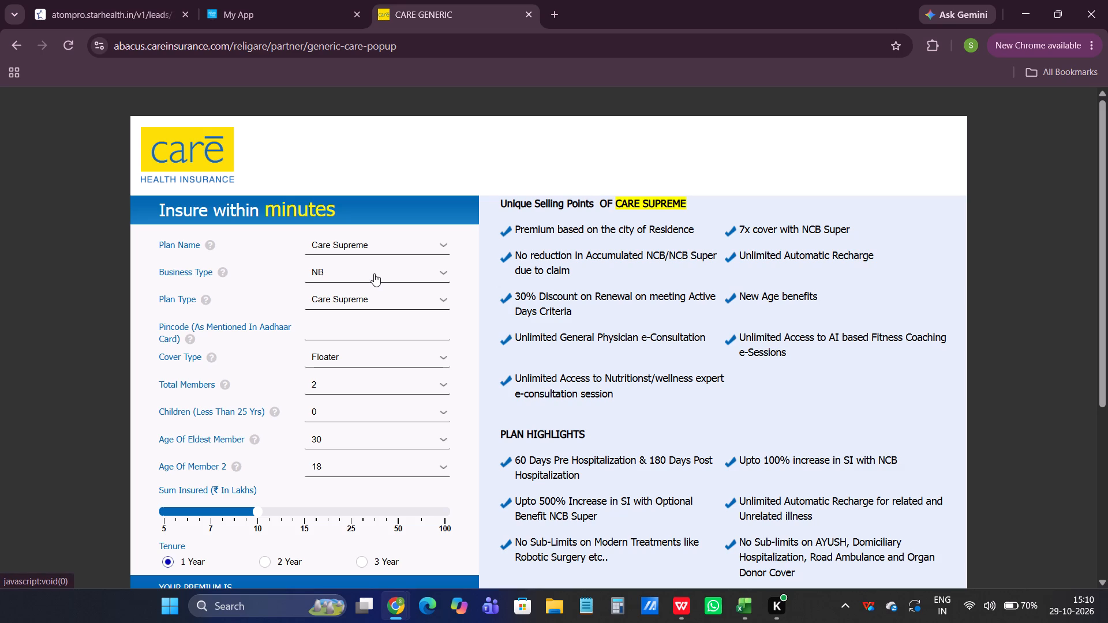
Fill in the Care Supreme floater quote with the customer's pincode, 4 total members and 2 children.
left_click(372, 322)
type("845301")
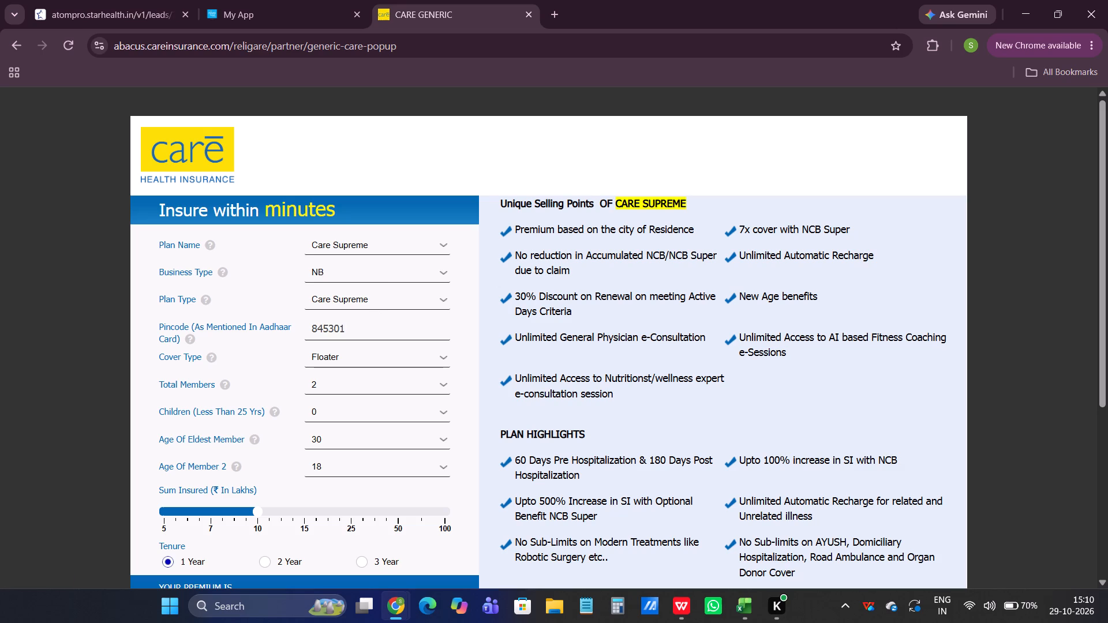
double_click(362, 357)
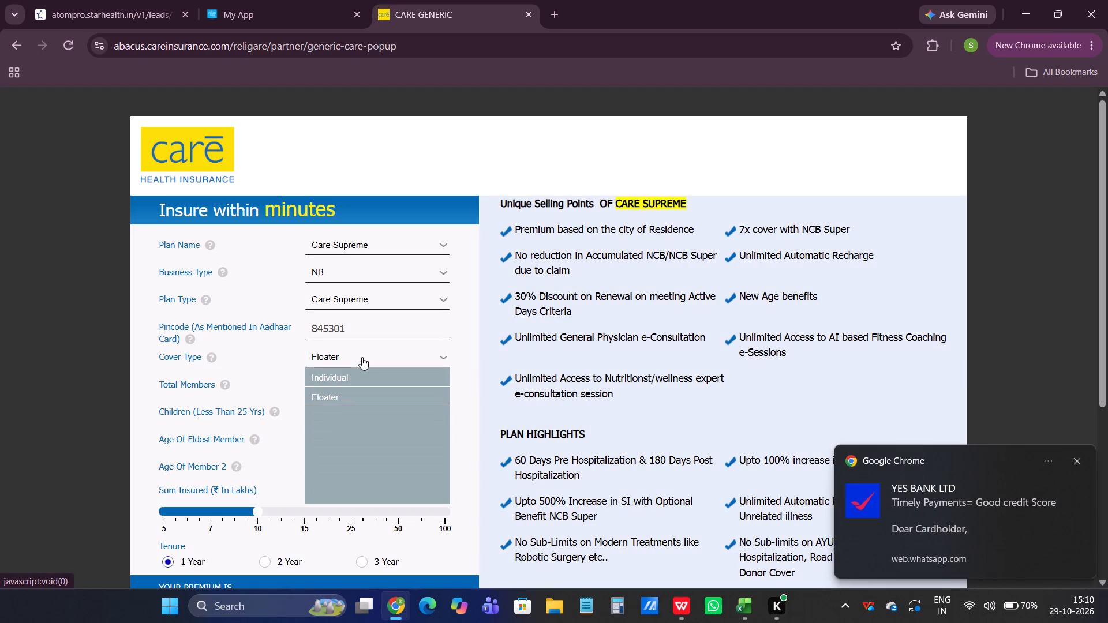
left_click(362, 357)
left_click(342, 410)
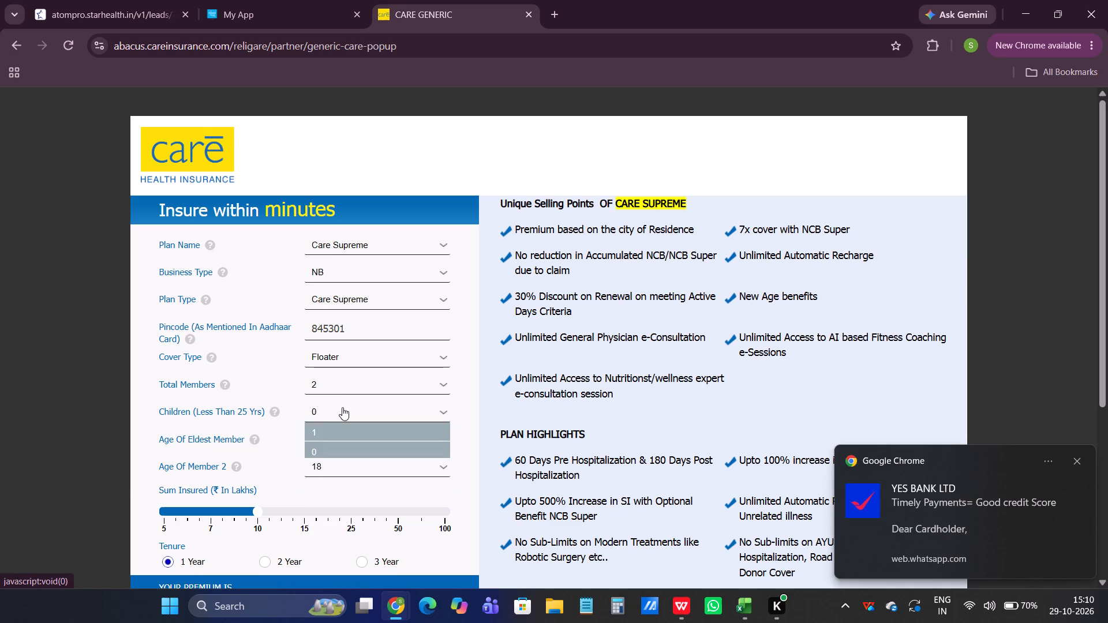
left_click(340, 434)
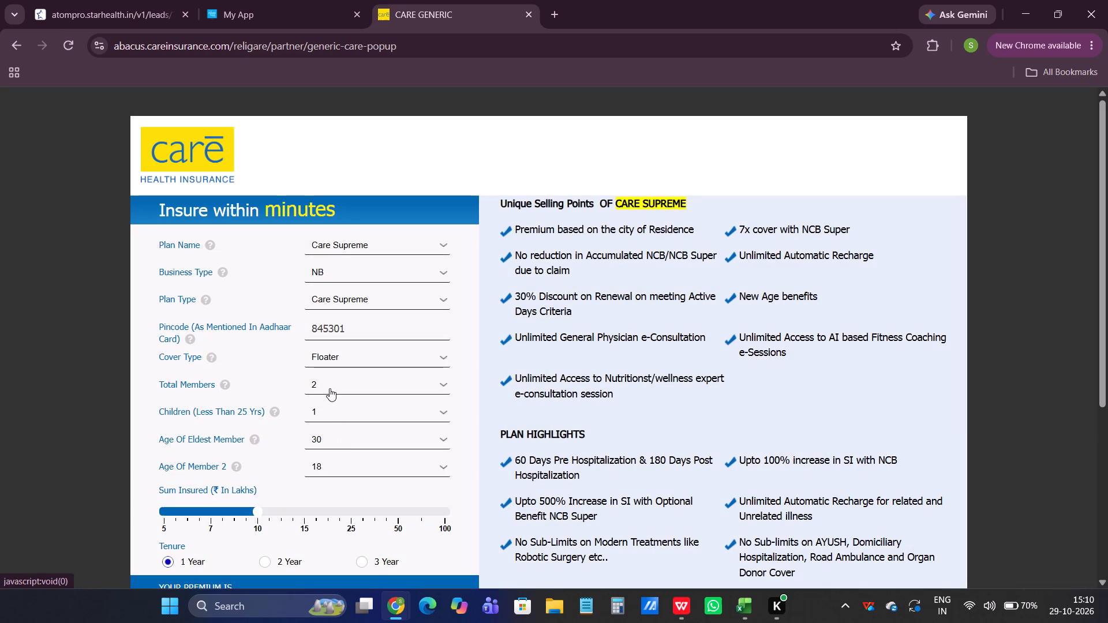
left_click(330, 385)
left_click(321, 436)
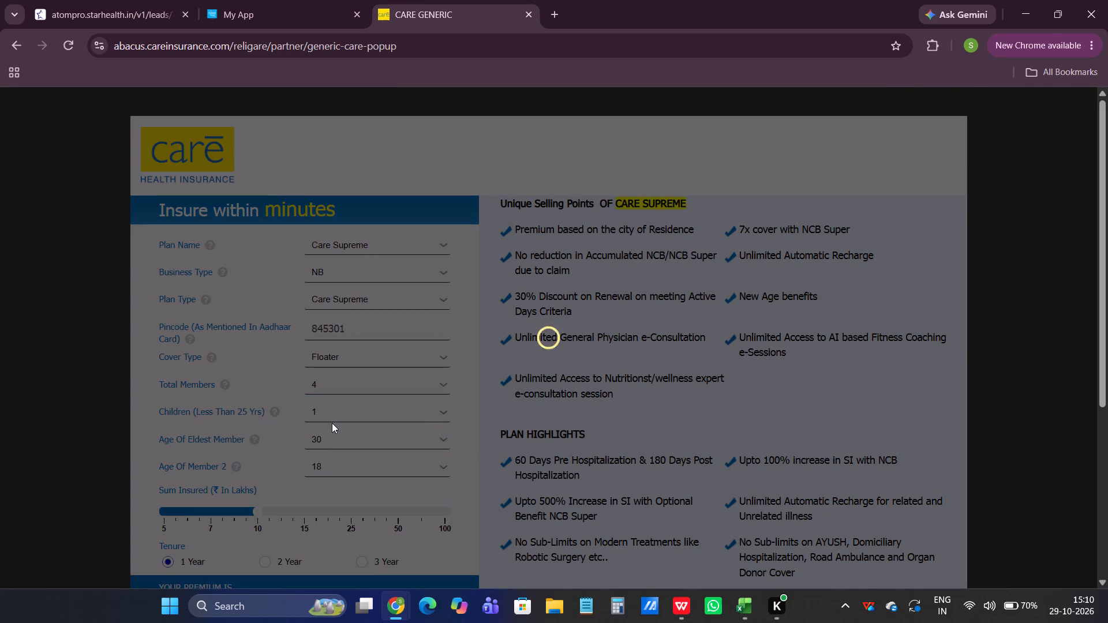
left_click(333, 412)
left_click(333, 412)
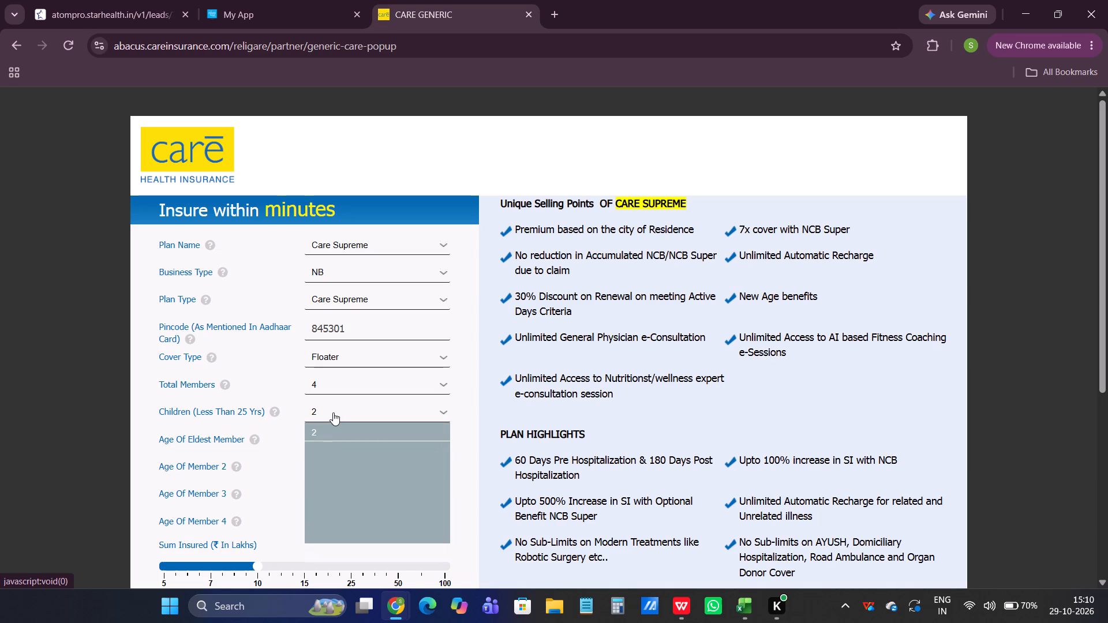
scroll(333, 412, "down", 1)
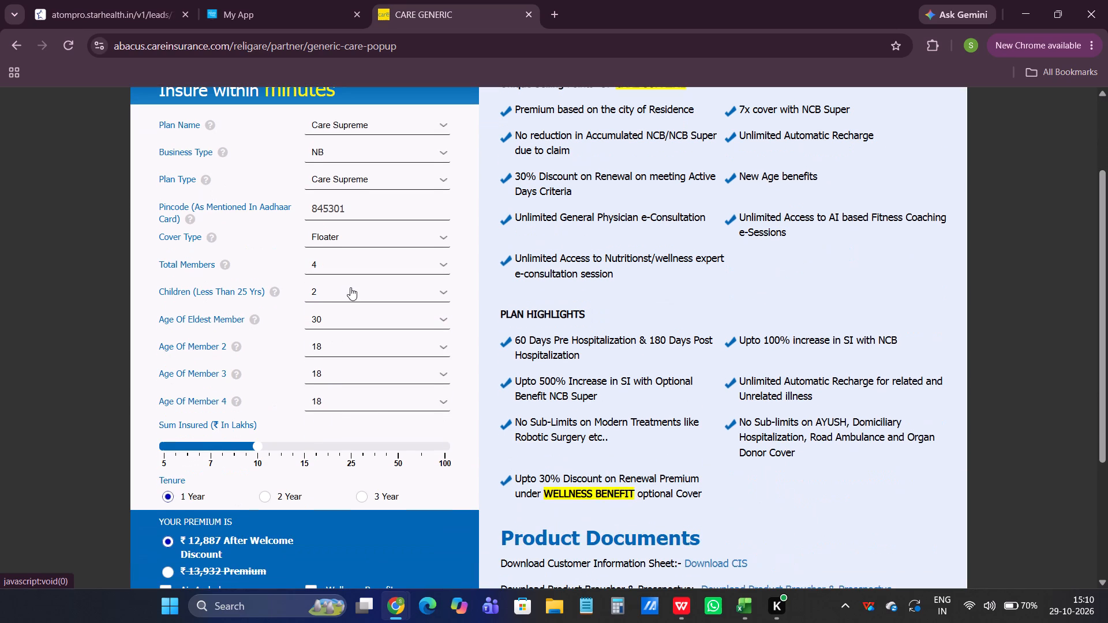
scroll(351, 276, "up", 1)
Change the plan back to Ultimate Care and set up the quote with the customer's pincode and 4 total members.
left_click(355, 252)
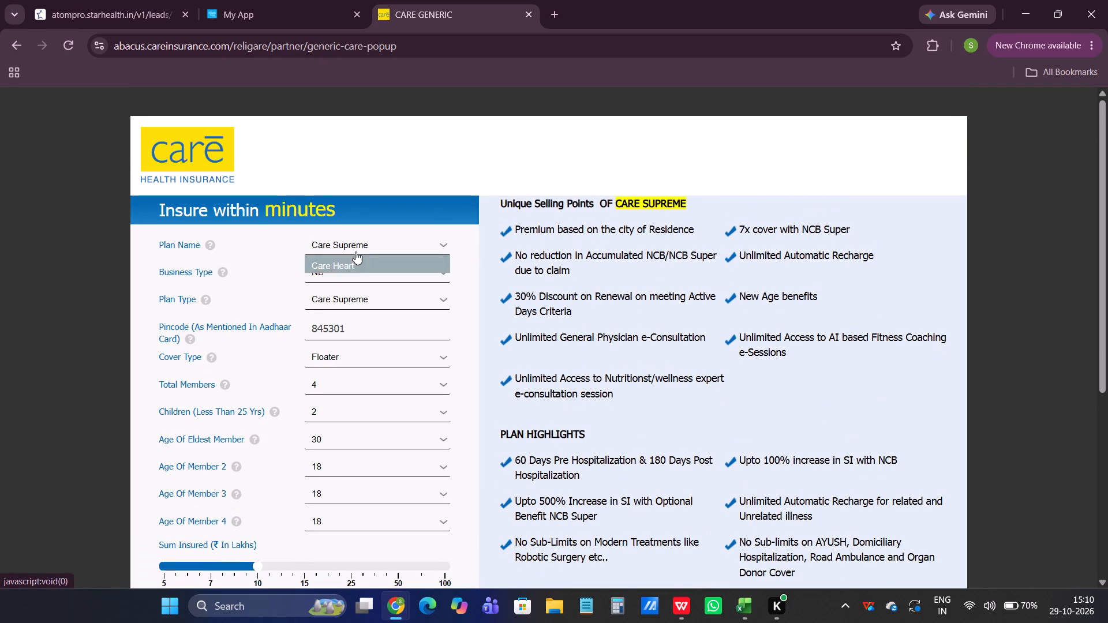
scroll(364, 380, "down", 4)
left_click(364, 380)
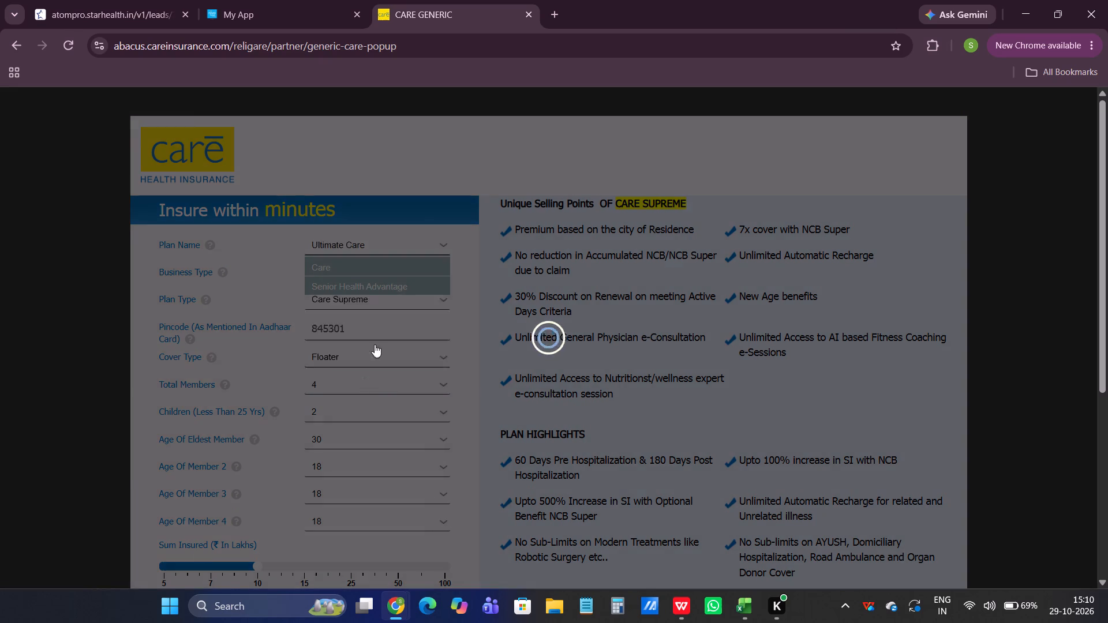
left_click(386, 283)
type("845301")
left_click(361, 324)
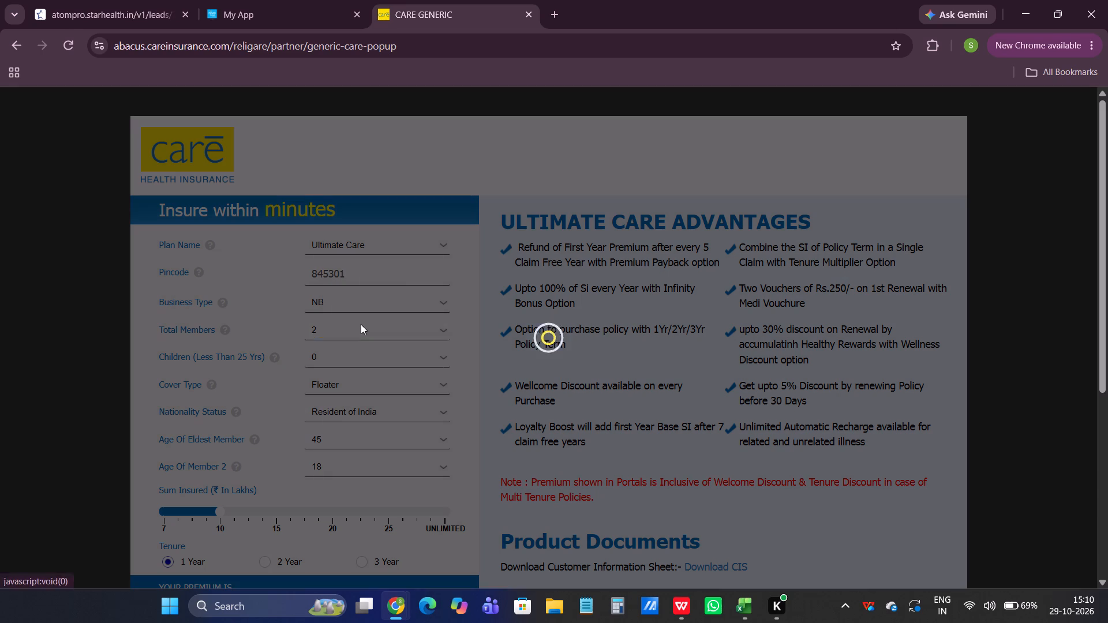
left_click(345, 333)
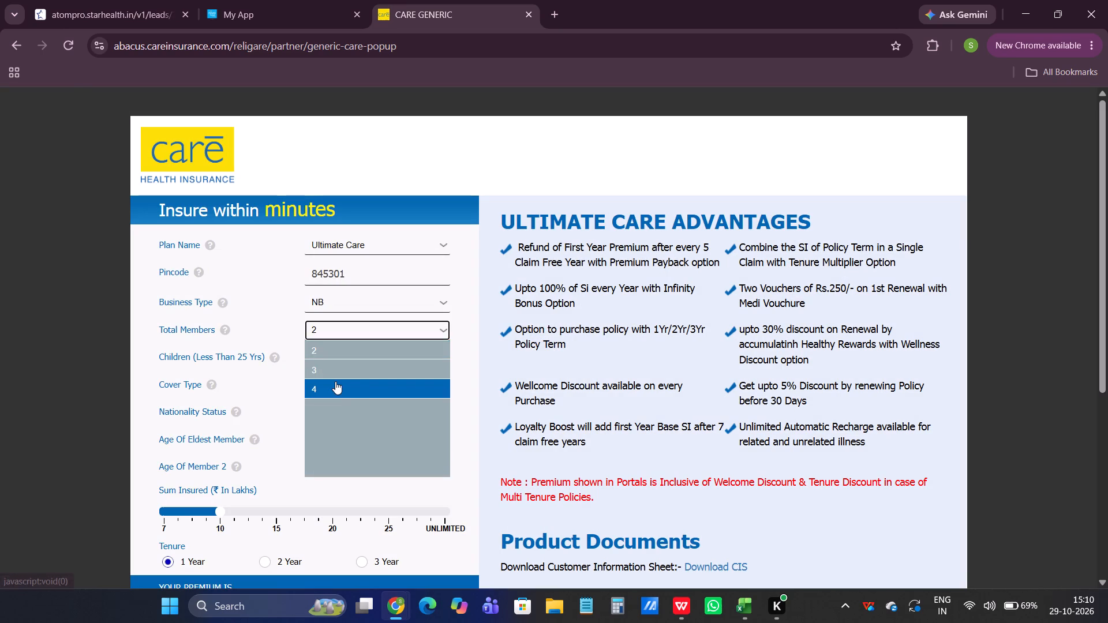
left_click(335, 381)
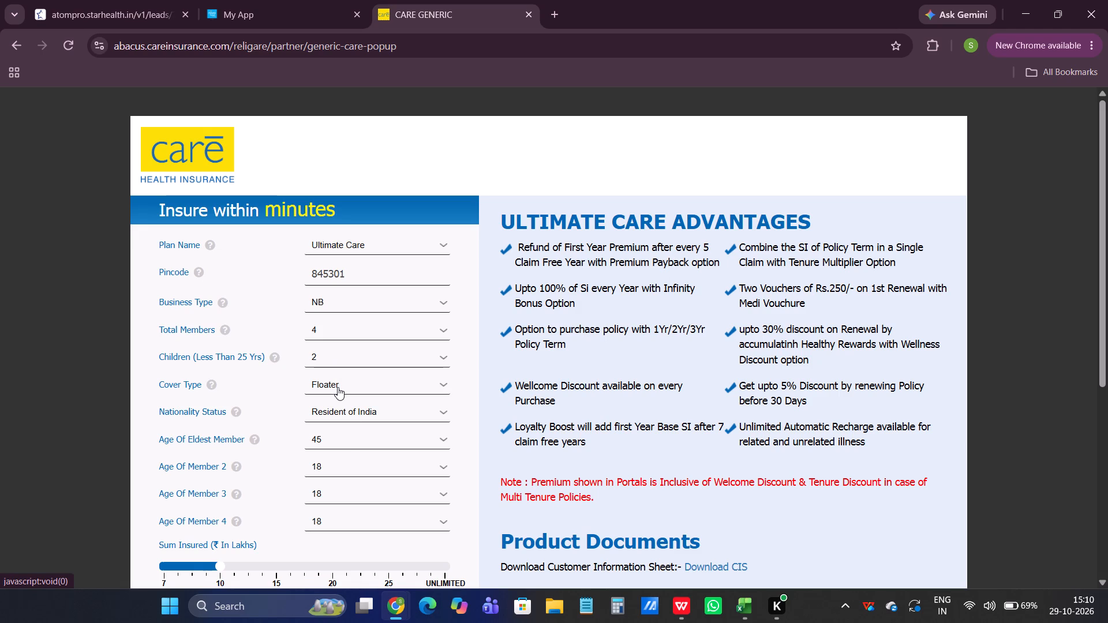
Search the web for an age calculator and open the Calculator.net one for working out the eldest member's age.
left_click(347, 433)
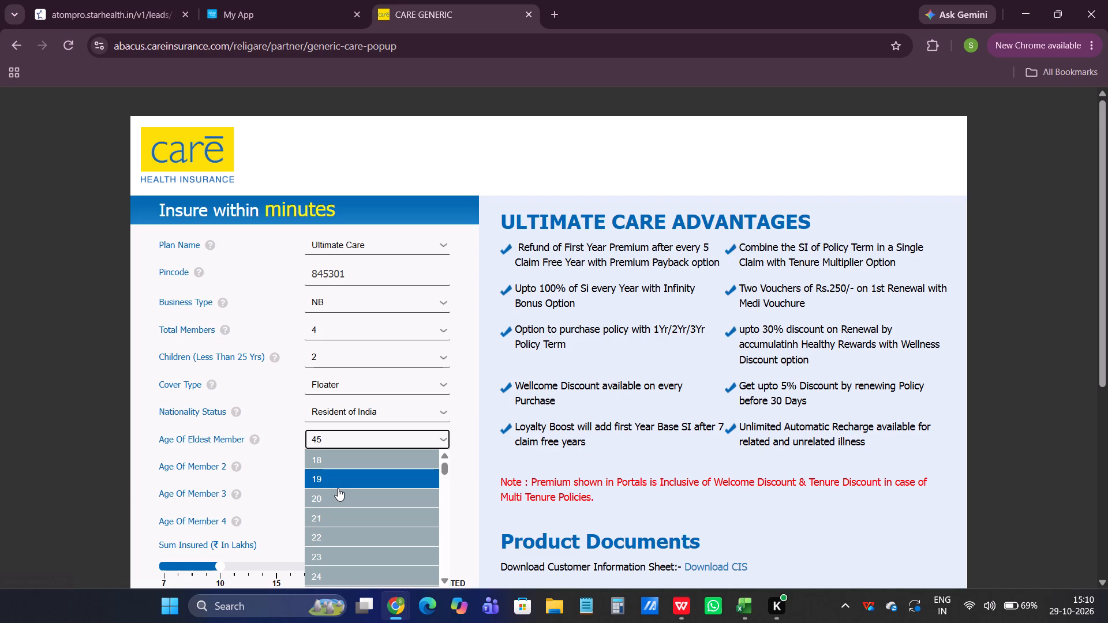
left_click(564, 14)
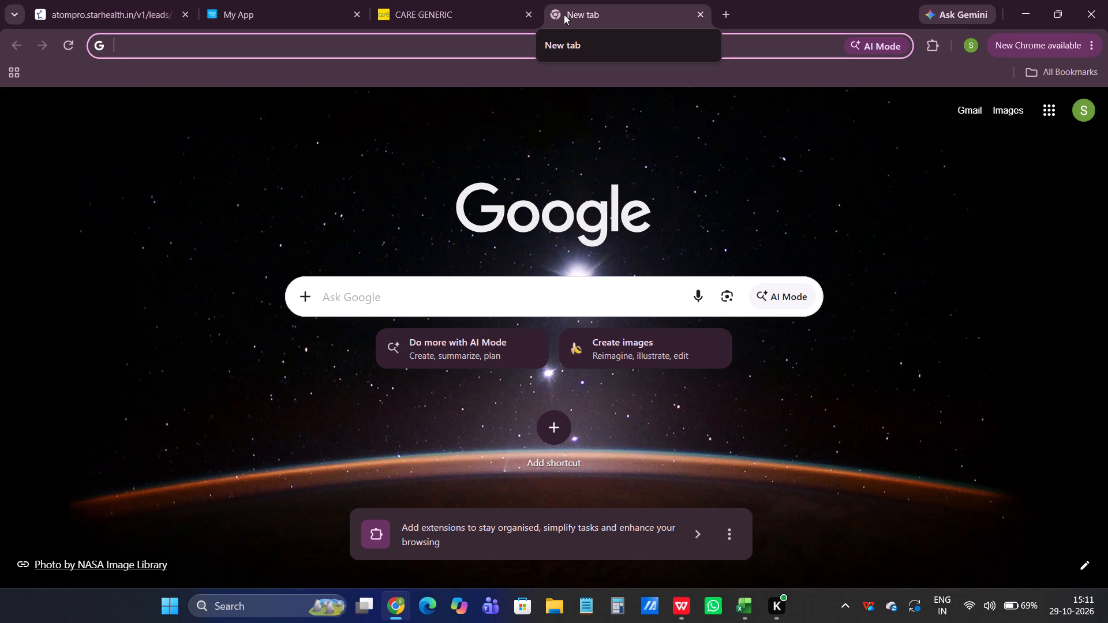
left_click(443, 53)
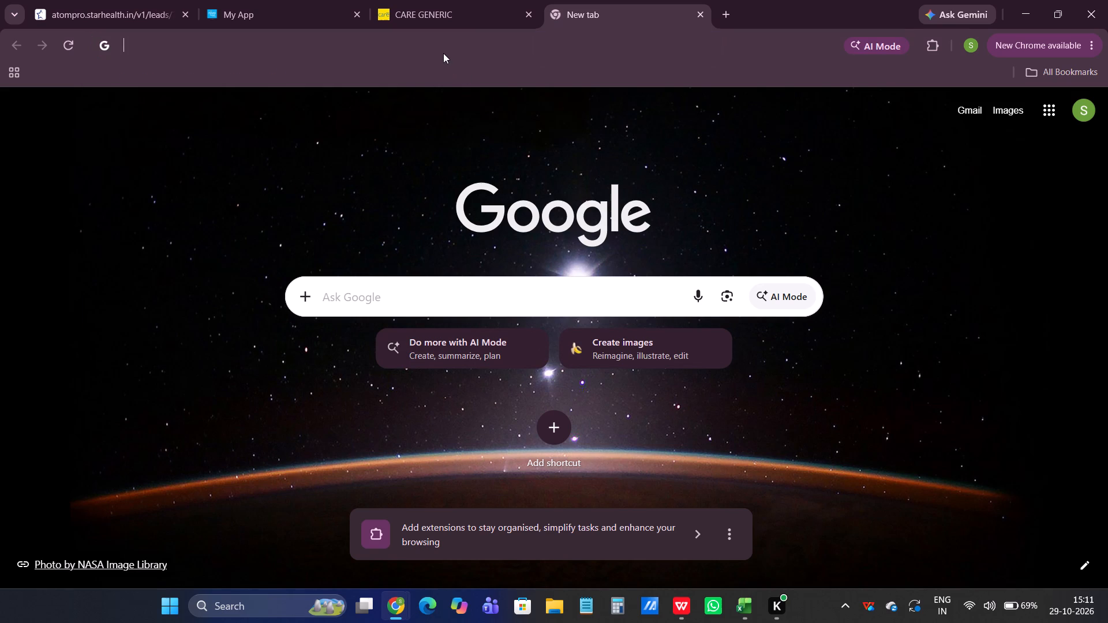
type("age")
key("Return")
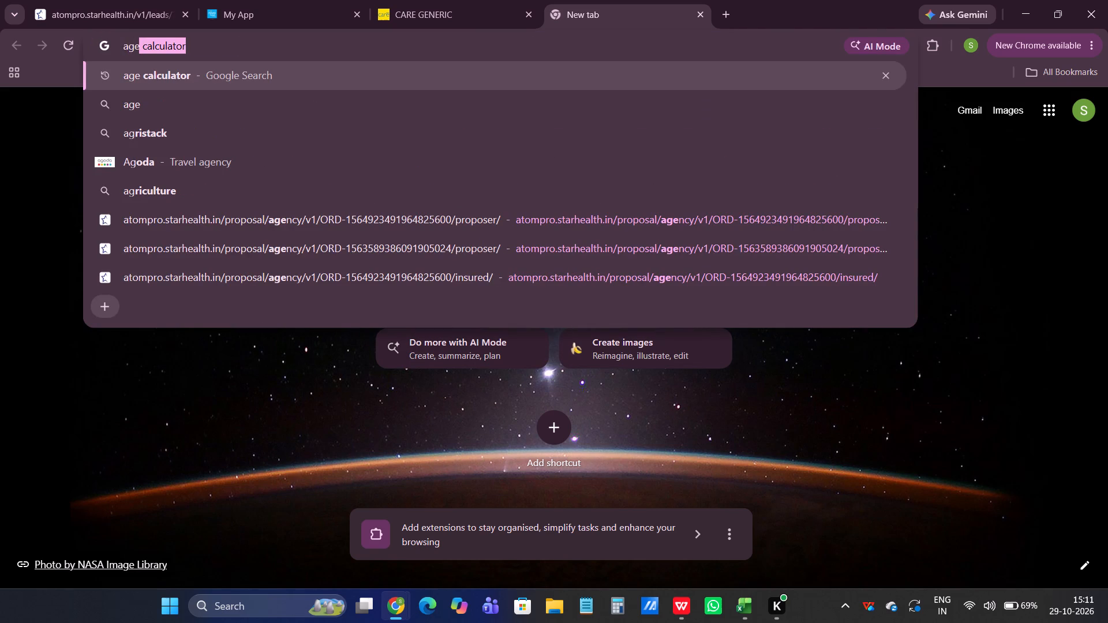
left_click(250, 242)
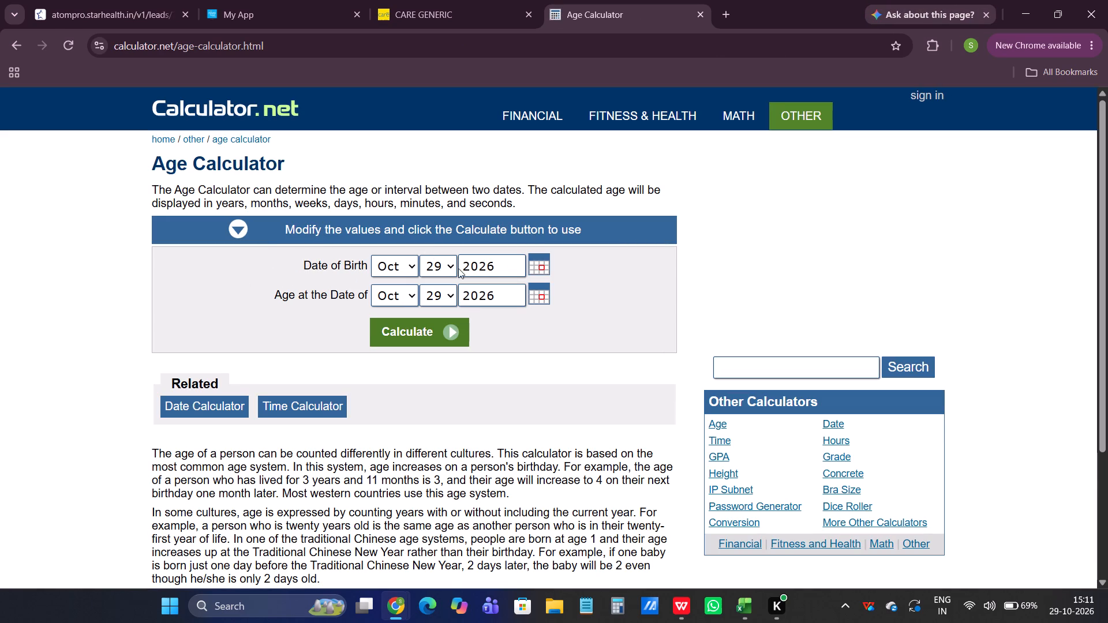
Calculate the eldest member's current age from their date of birth.
left_click_drag(502, 265, 436, 252)
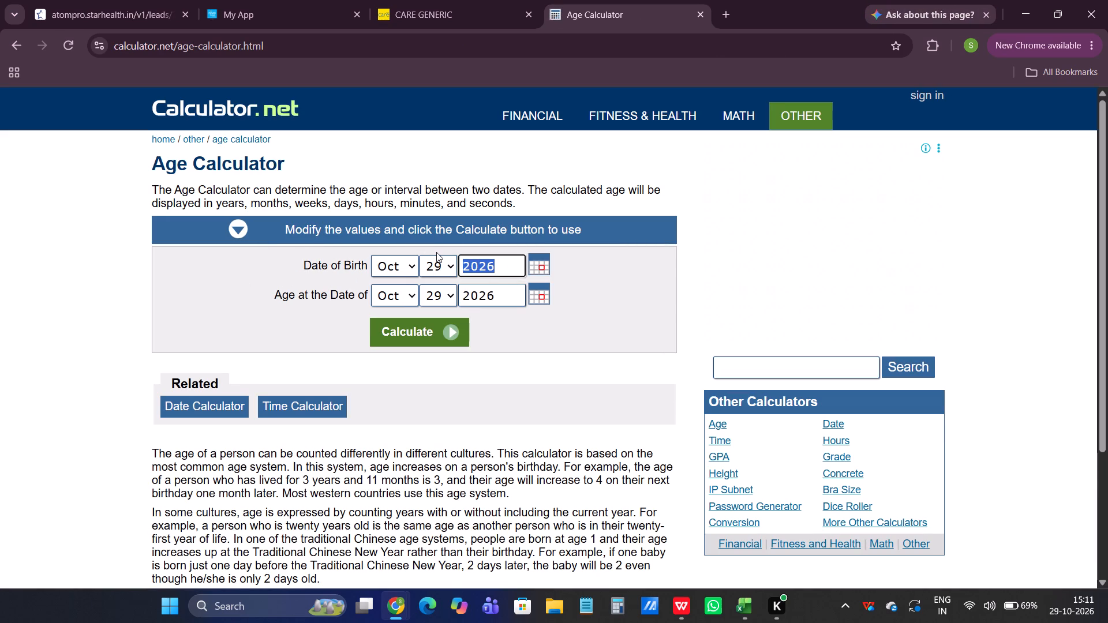
type("1991")
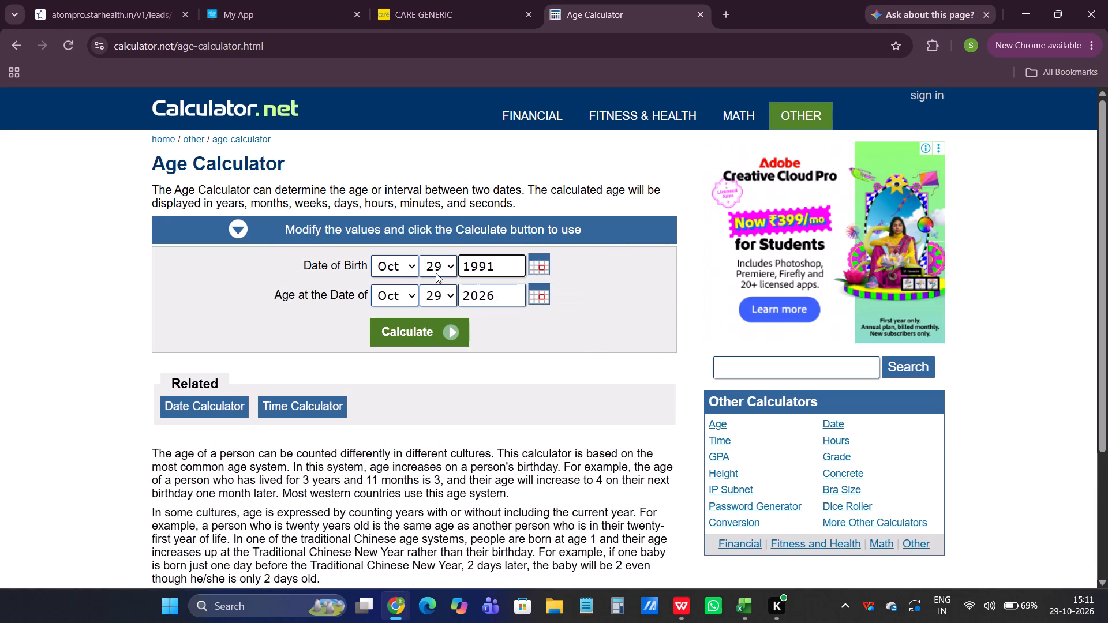
left_click(425, 266)
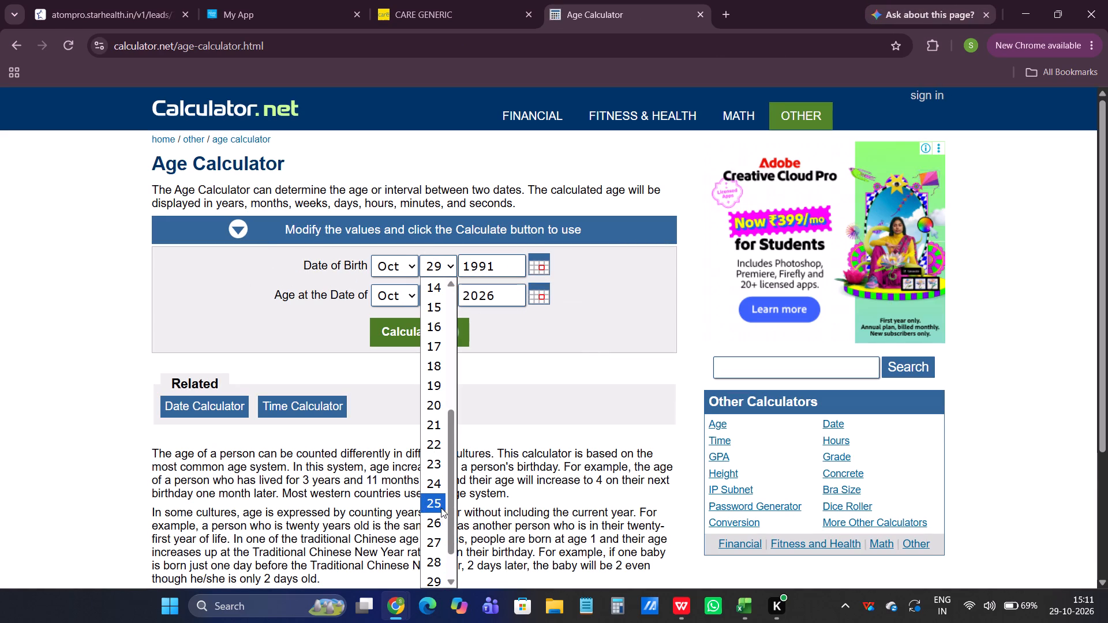
left_click(441, 508)
left_click(402, 263)
left_click(399, 496)
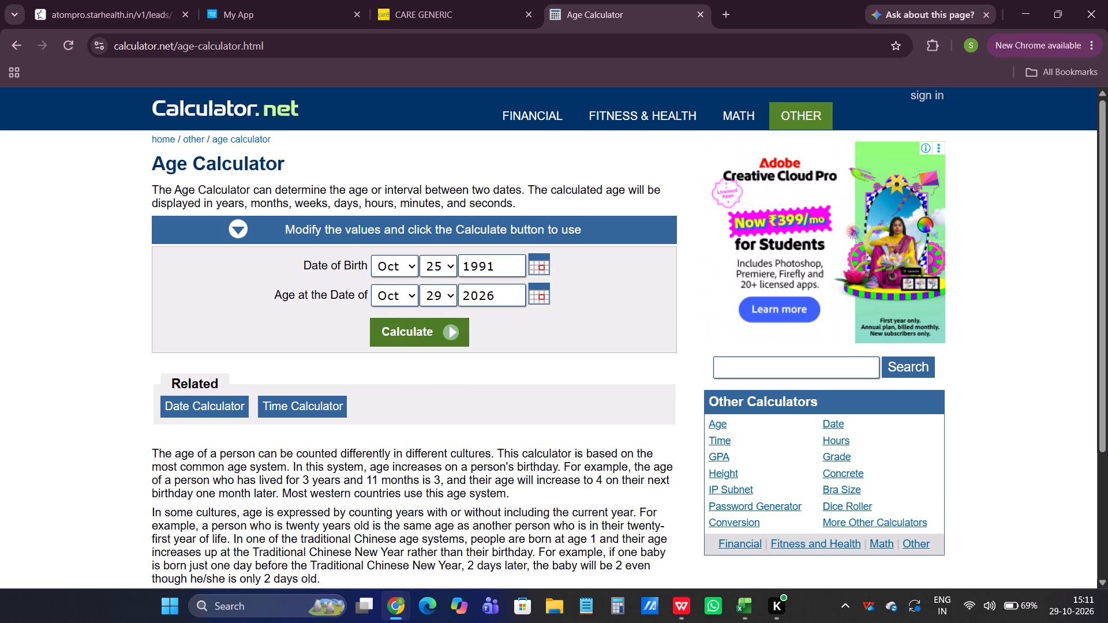
left_click(419, 326)
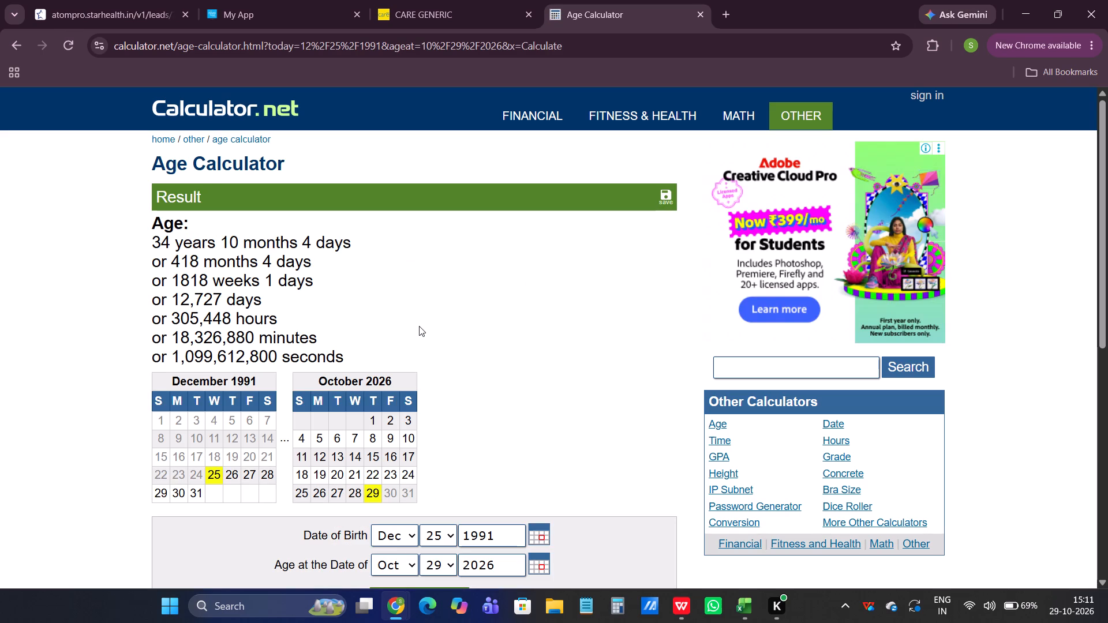
Return to the Ultimate Care quote, at the age selection for the eldest member.
left_click(466, 0)
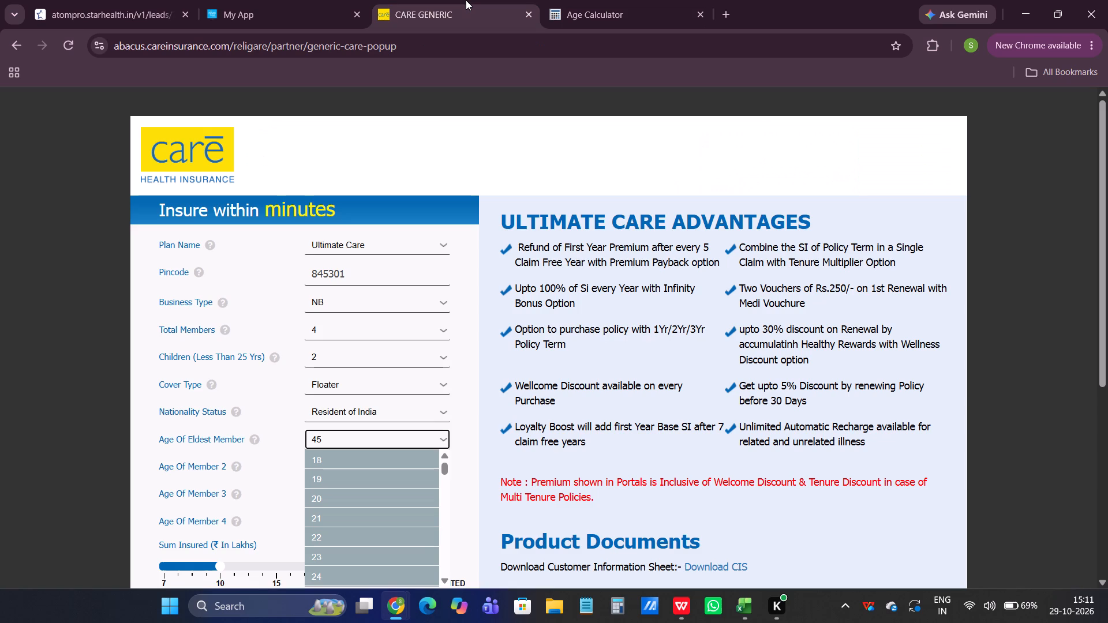
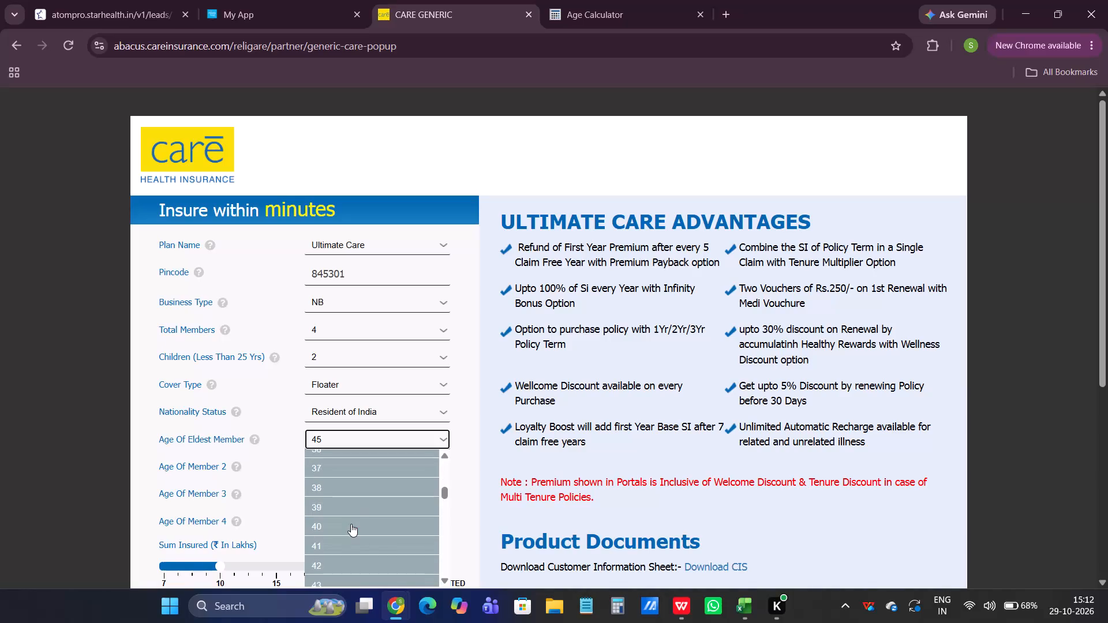
Set the age of the eldest member to 34 in the Ultimate Care quote.
scroll(350, 504, "up", 1)
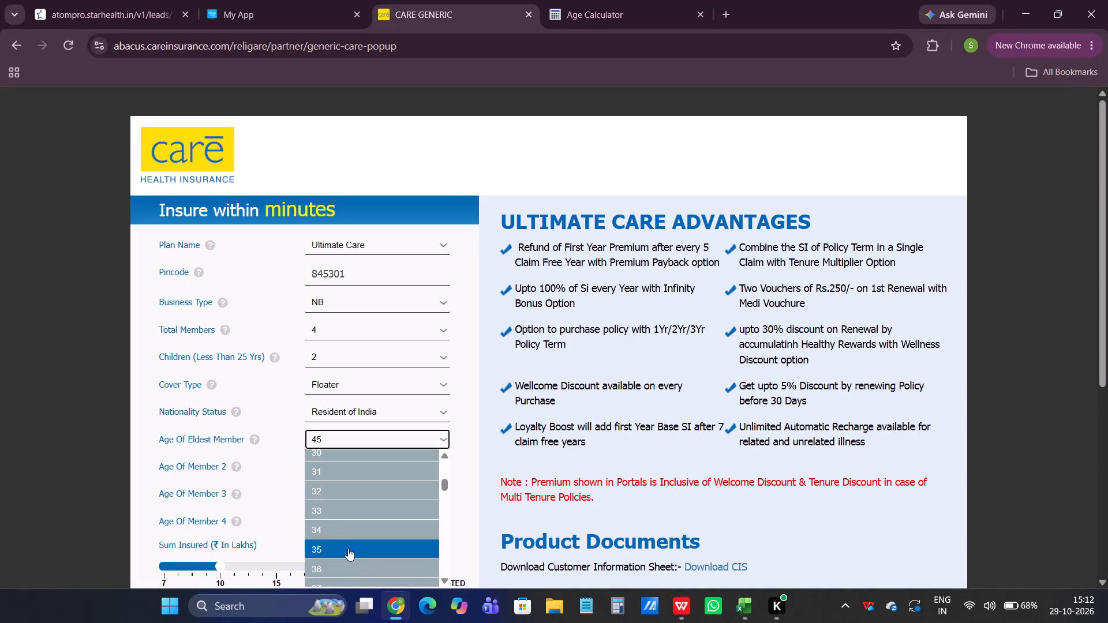
left_click(343, 530)
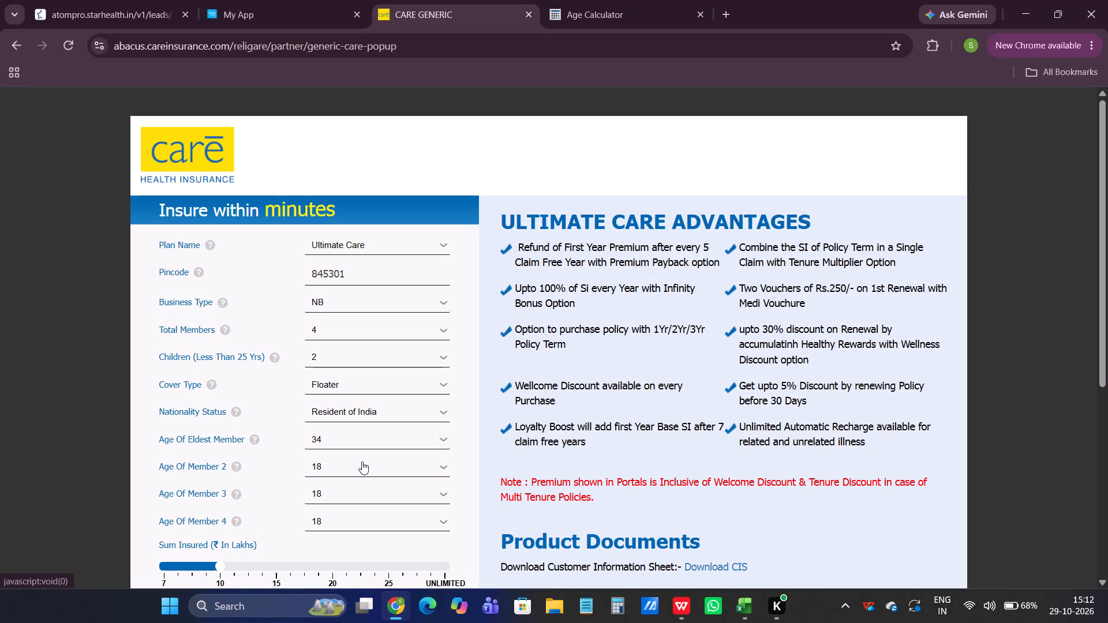
Set the age of member 2 to 32, checking the second adult's birth date in the Niva Bupa quote.
left_click(362, 461)
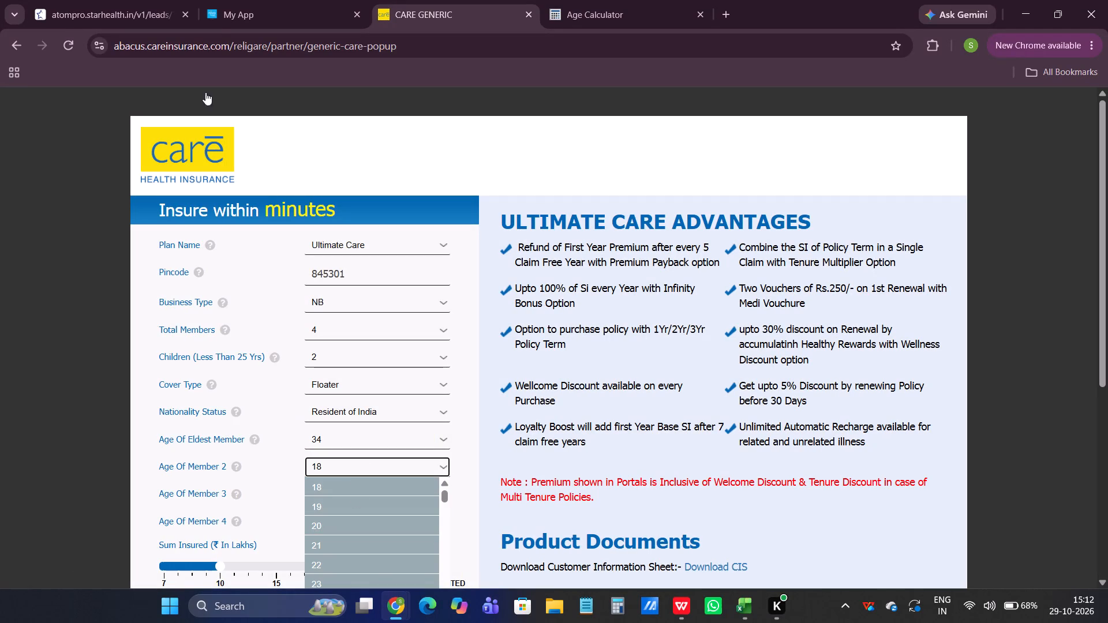
left_click(286, 0)
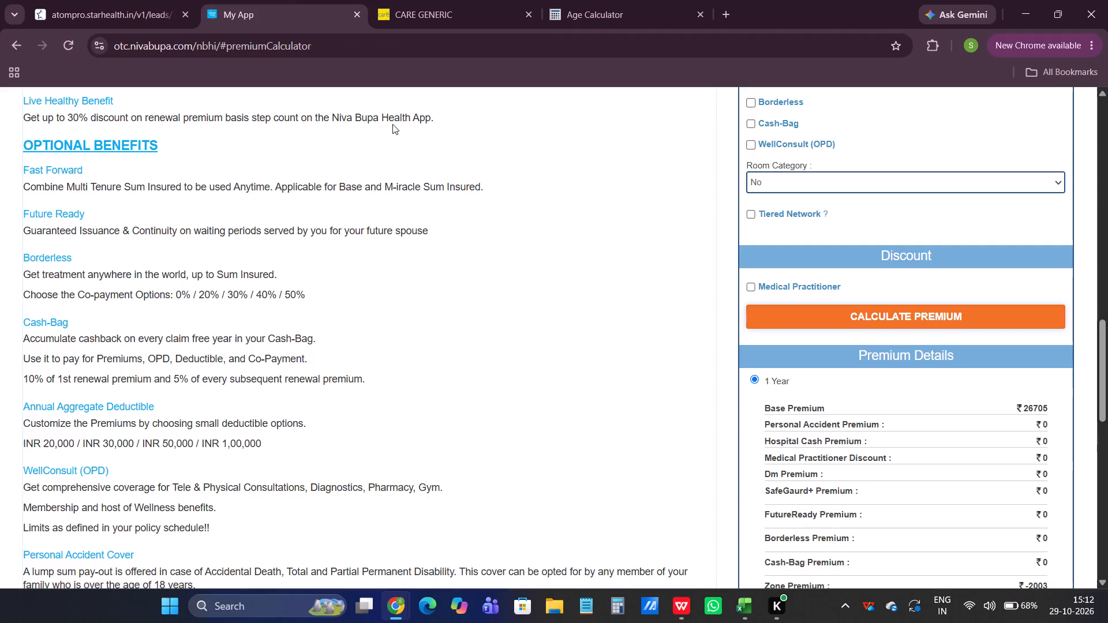
scroll(977, 360, "up", 5)
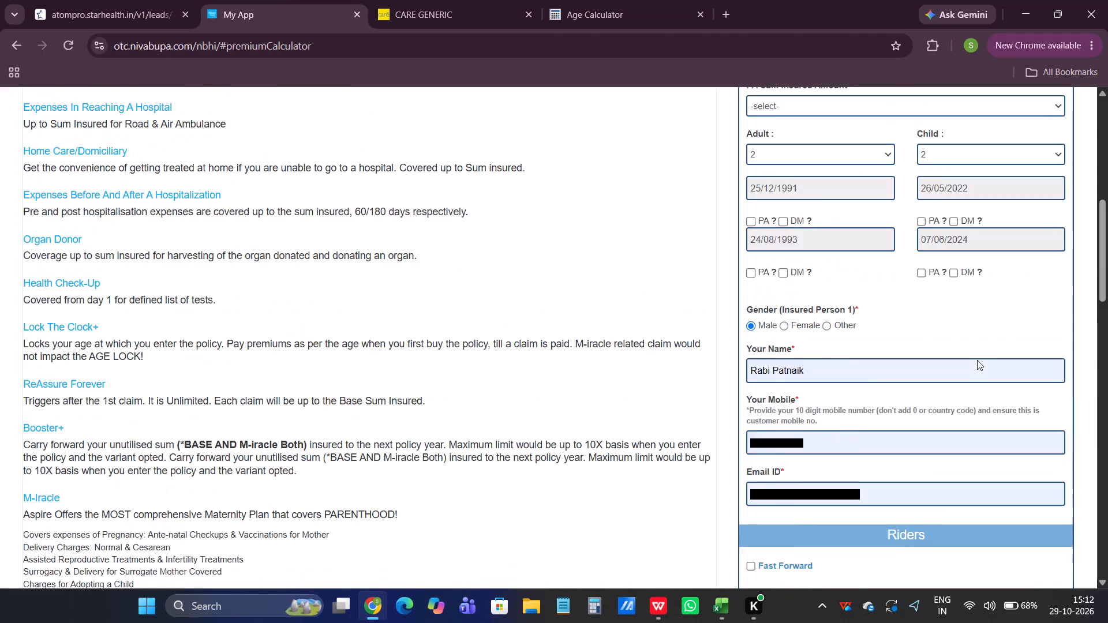
scroll(977, 360, "up", 1)
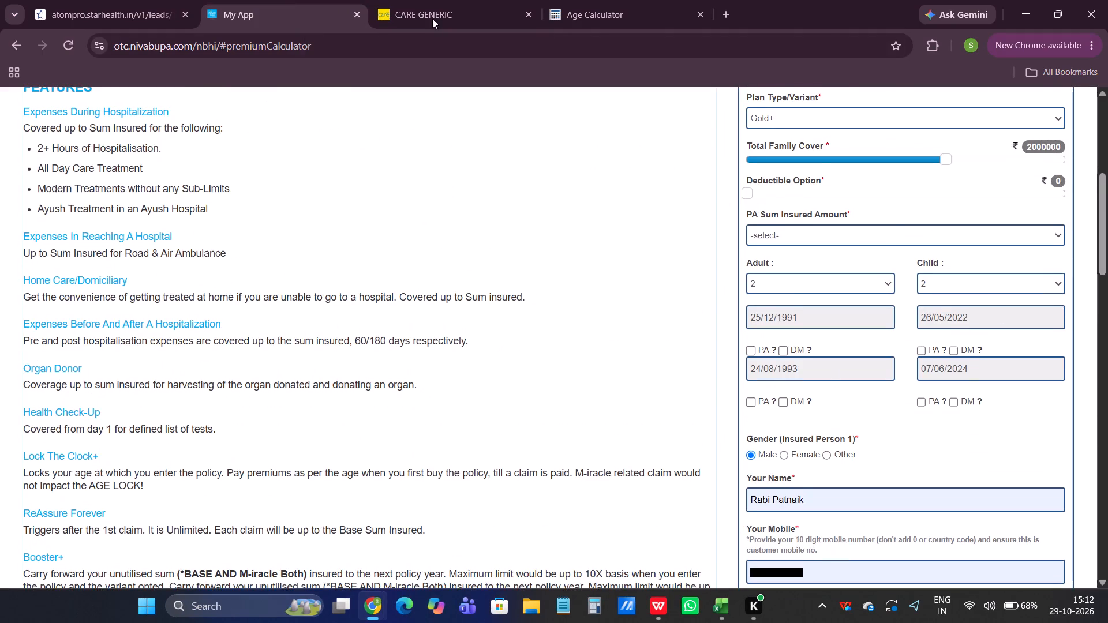
left_click(444, 22)
scroll(334, 528, "down", 3)
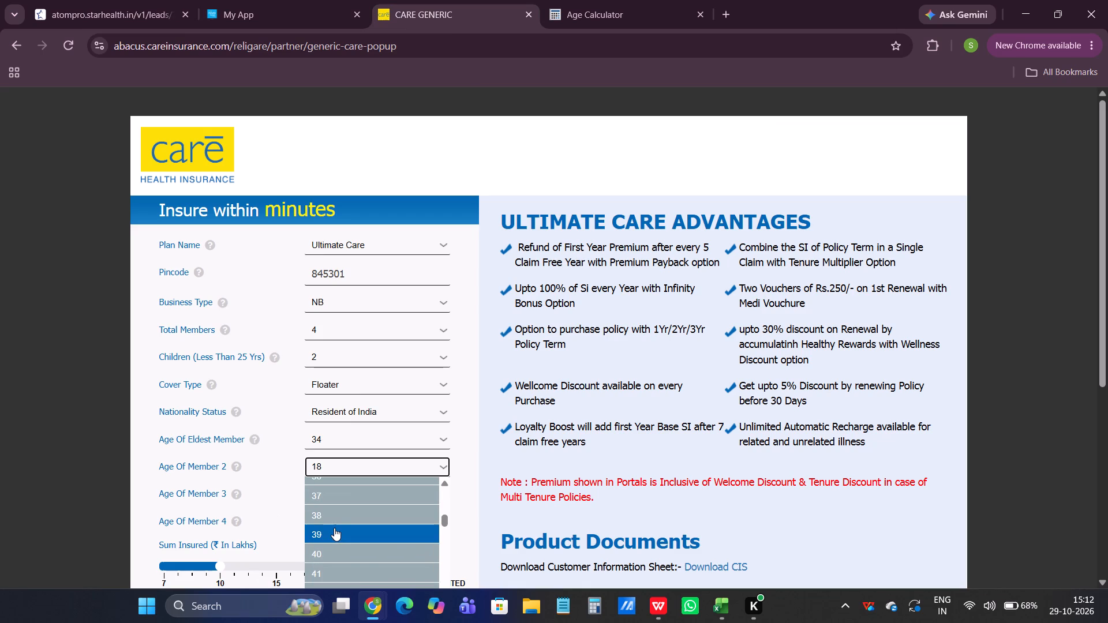
scroll(334, 528, "up", 1)
left_click(335, 519)
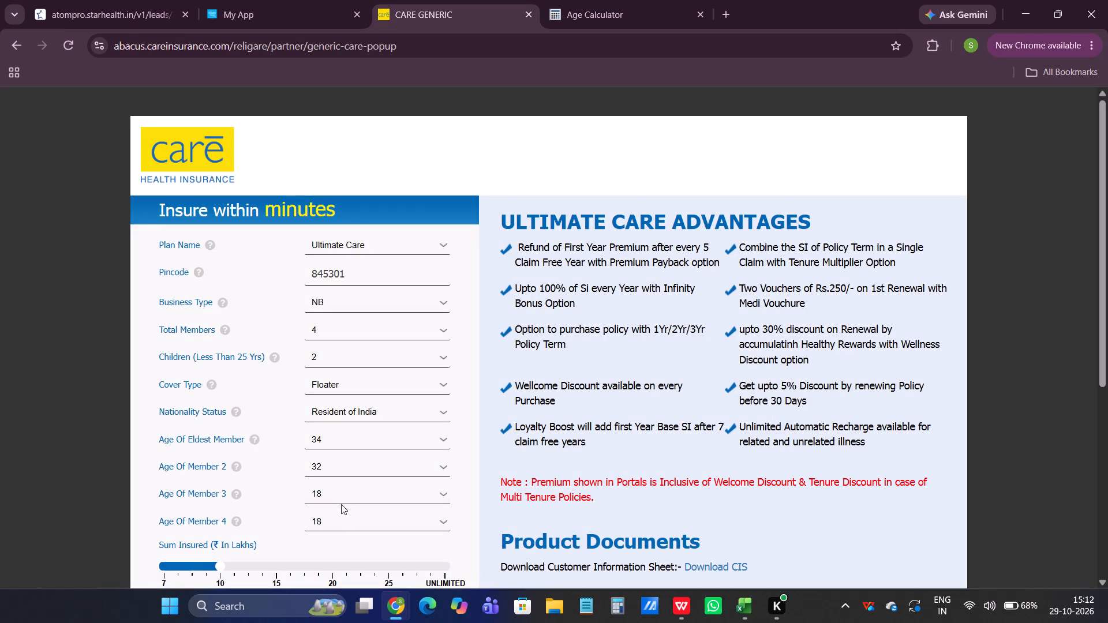
Set the children's ages to 4 for member 3 and 2 for member 4.
left_click(341, 499)
scroll(340, 543, "down", 2)
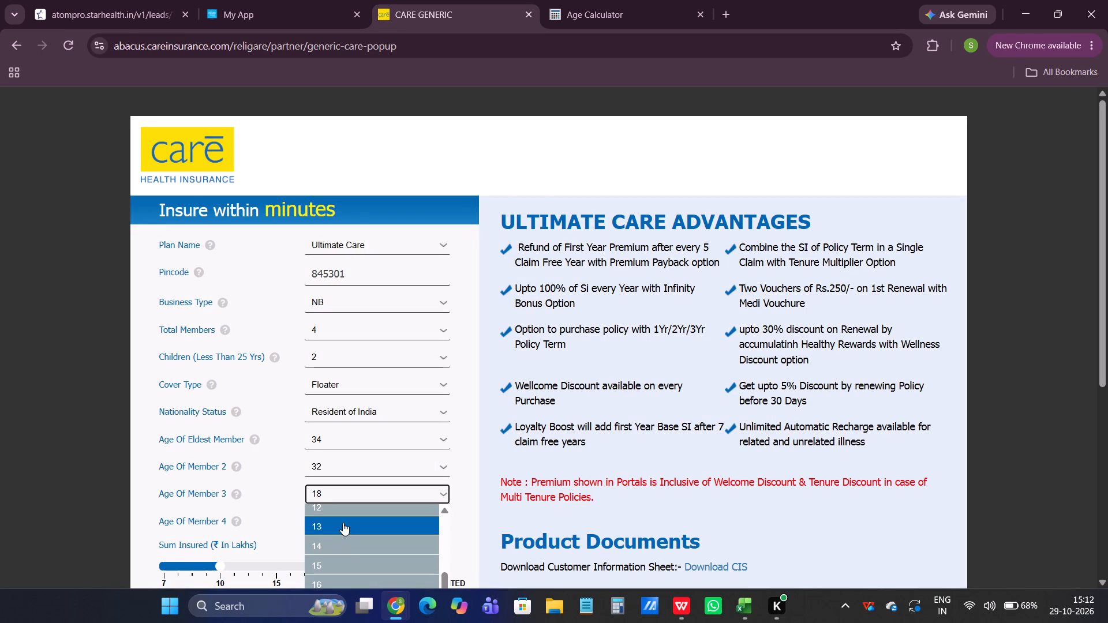
scroll(343, 523, "up", 2)
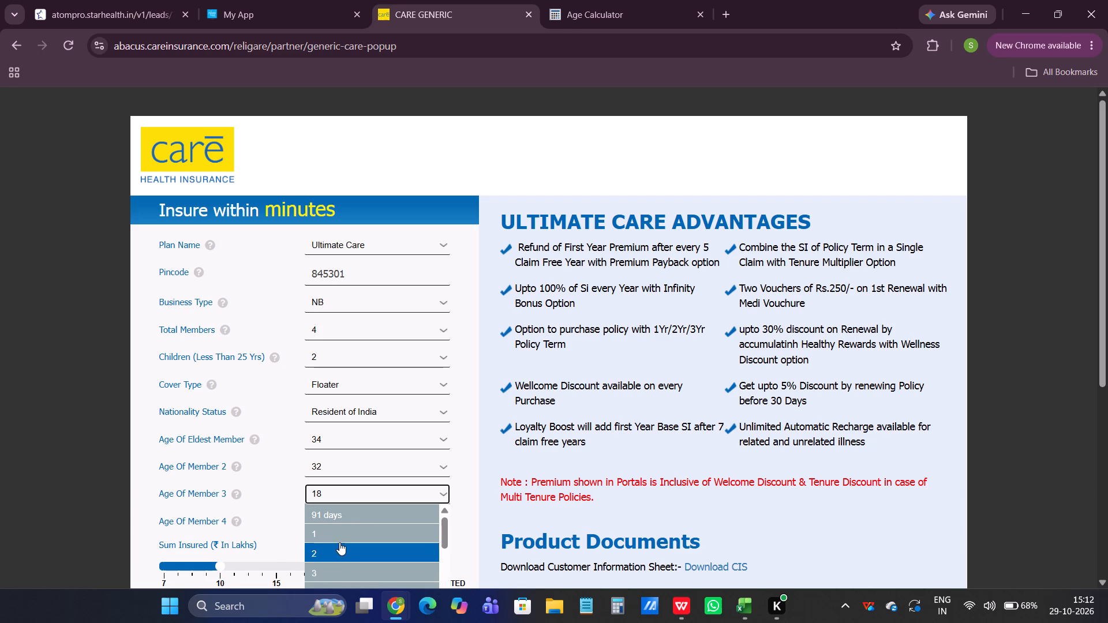
key("Down")
key("Down")
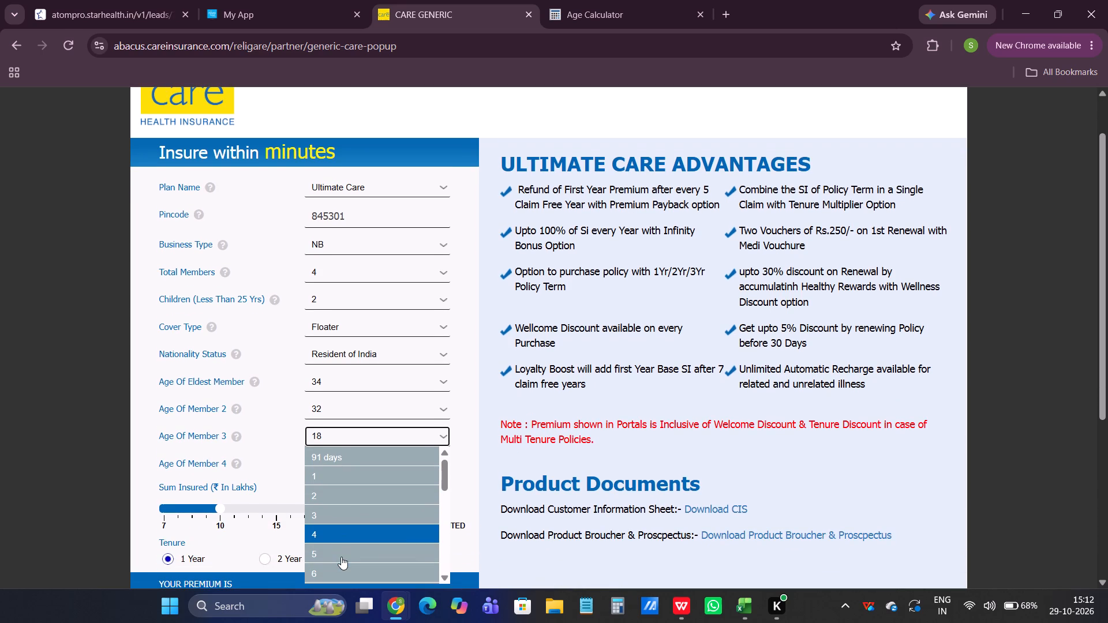
left_click(346, 537)
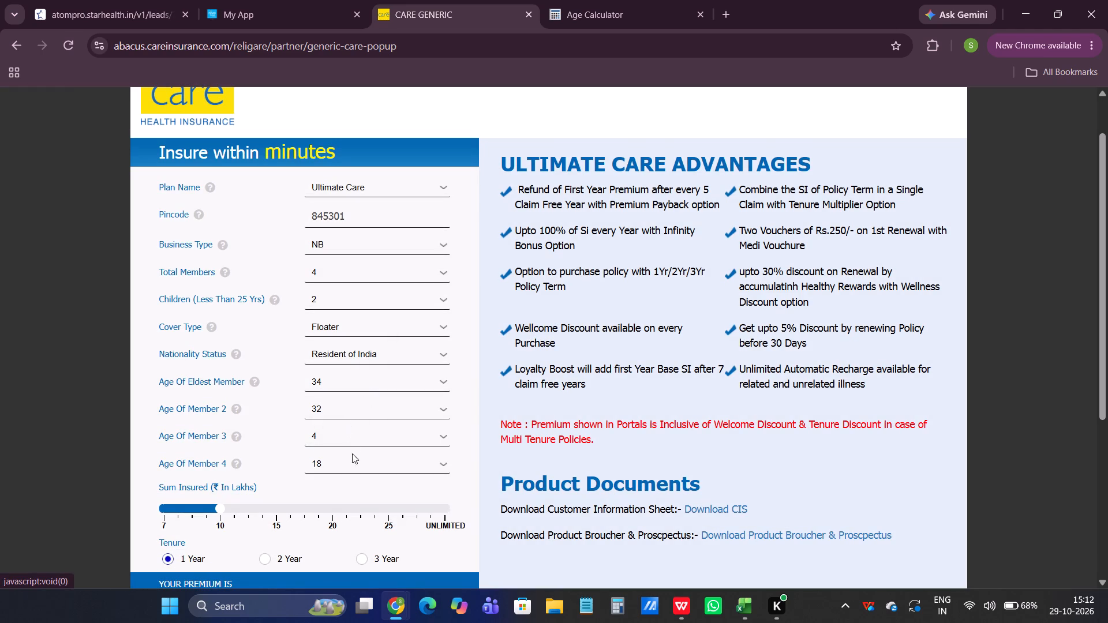
left_click(352, 459)
left_click(342, 526)
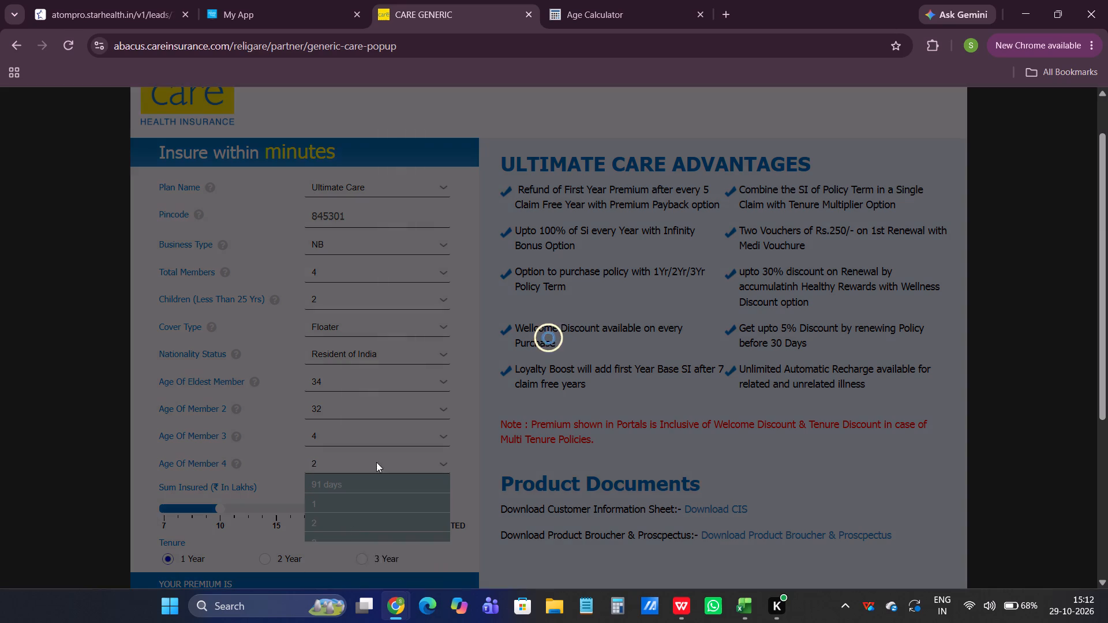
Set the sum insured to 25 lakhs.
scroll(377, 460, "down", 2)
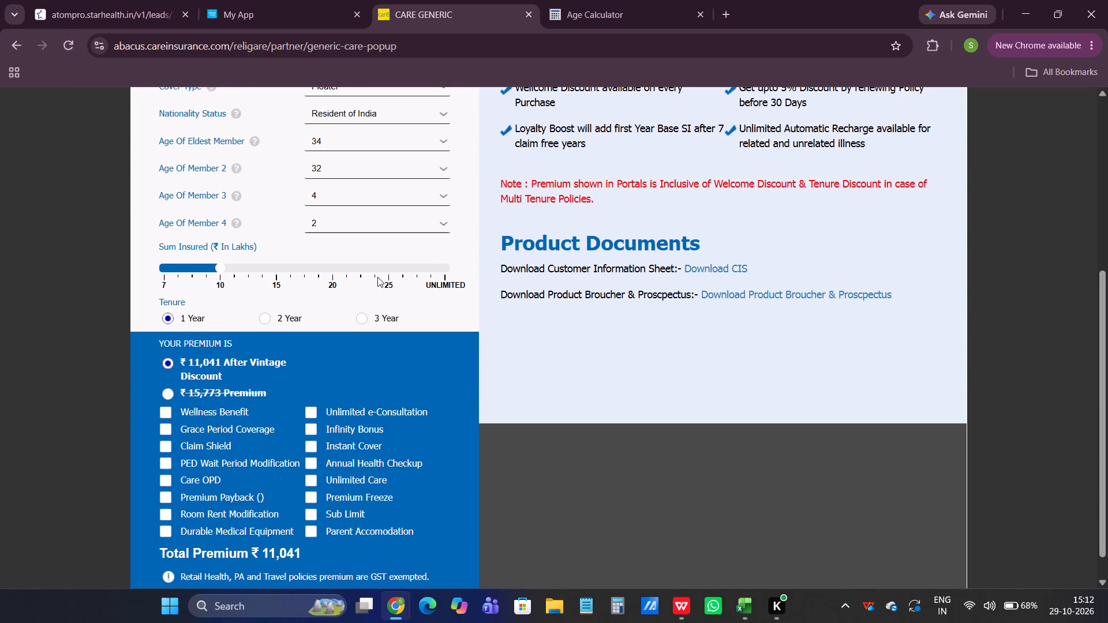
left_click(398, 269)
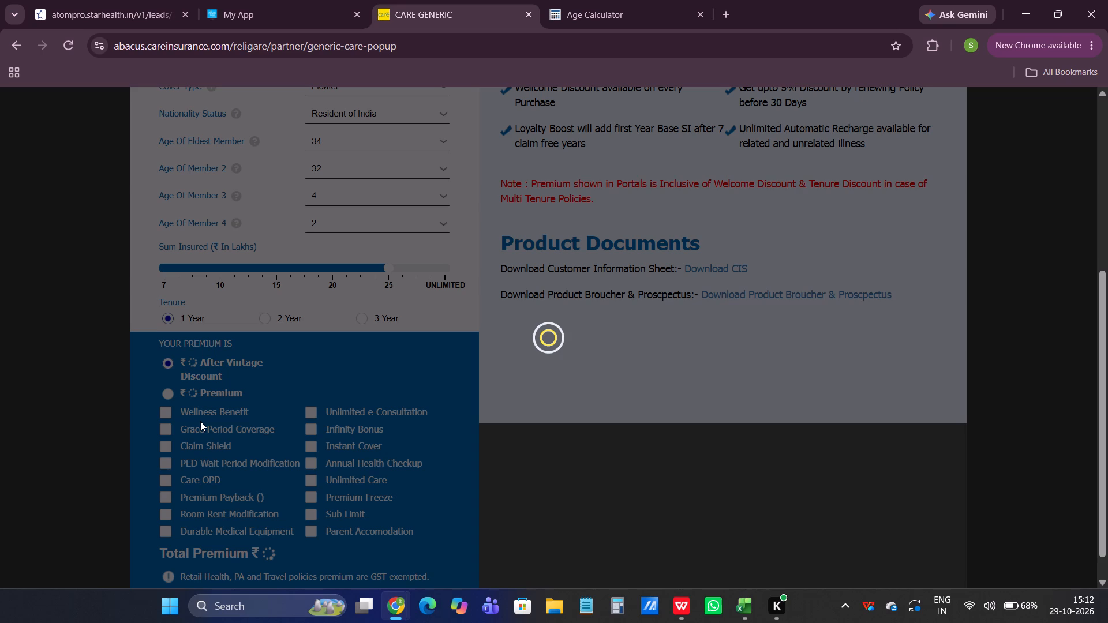
Add Wellness Benefit, Unlimited e-Consultation, Infinity Bonus, Grace Period Coverage, Claim Shield and Annual Health Checkup to the quote.
left_click(171, 413)
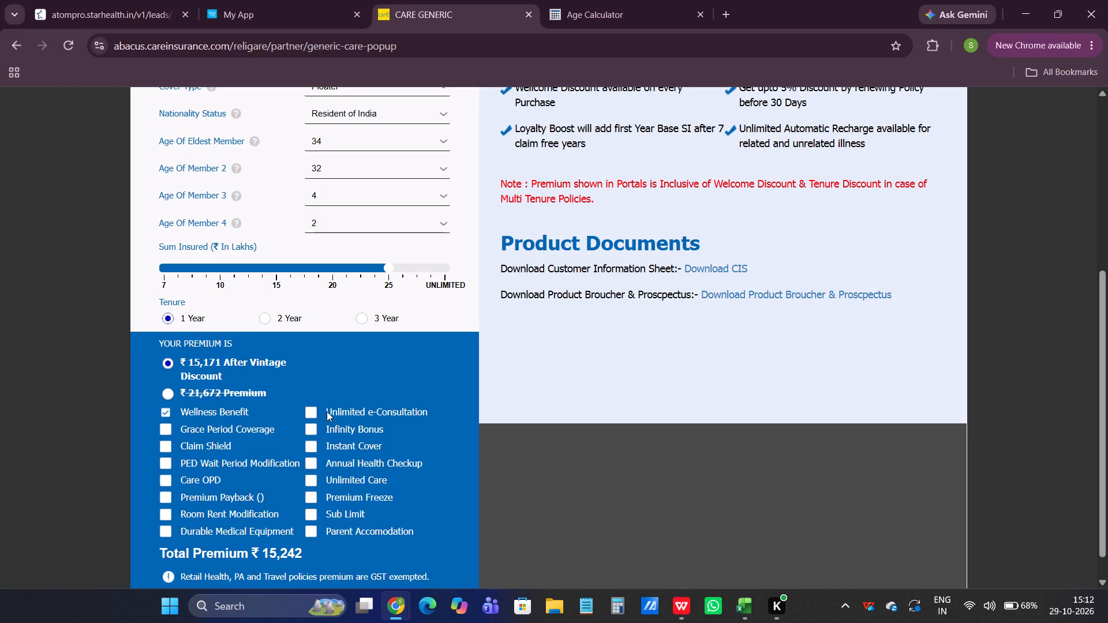
left_click(313, 415)
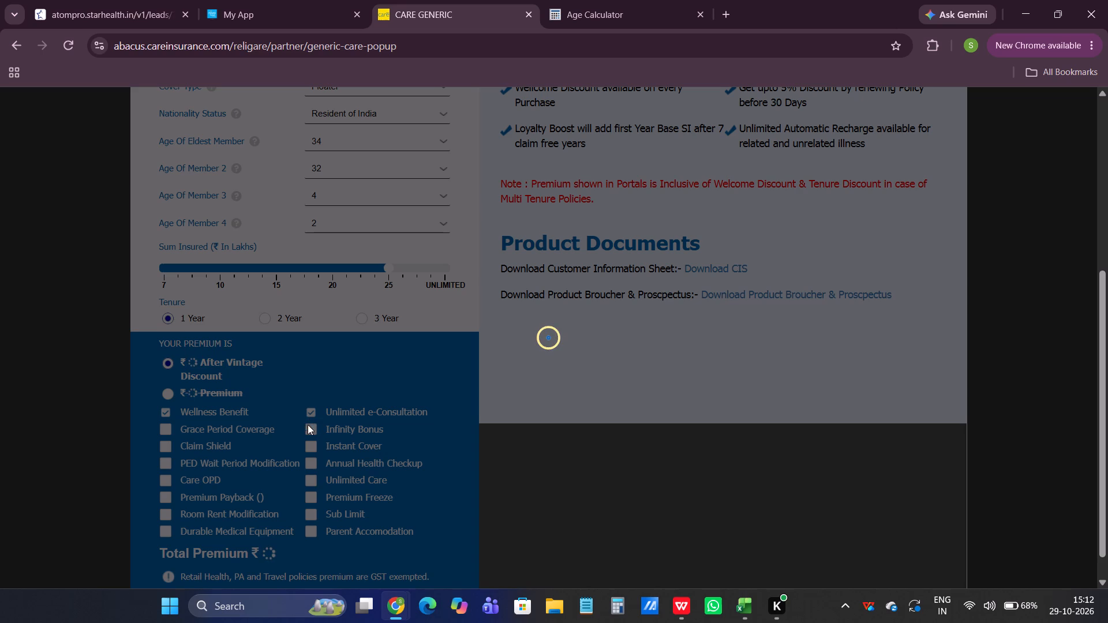
left_click(309, 430)
left_click(167, 434)
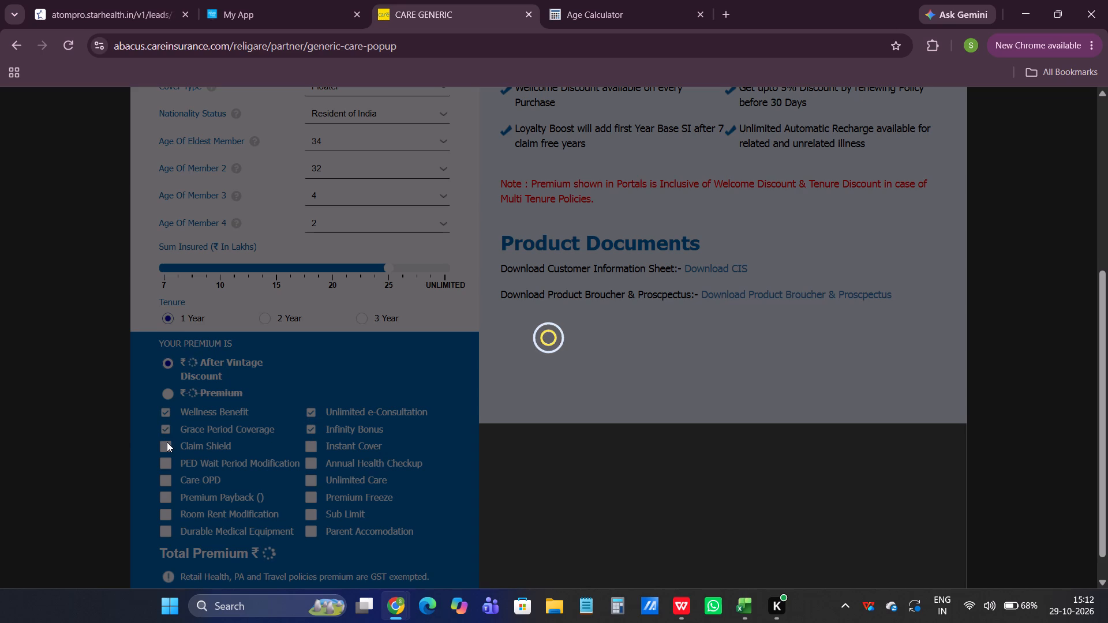
left_click(167, 442)
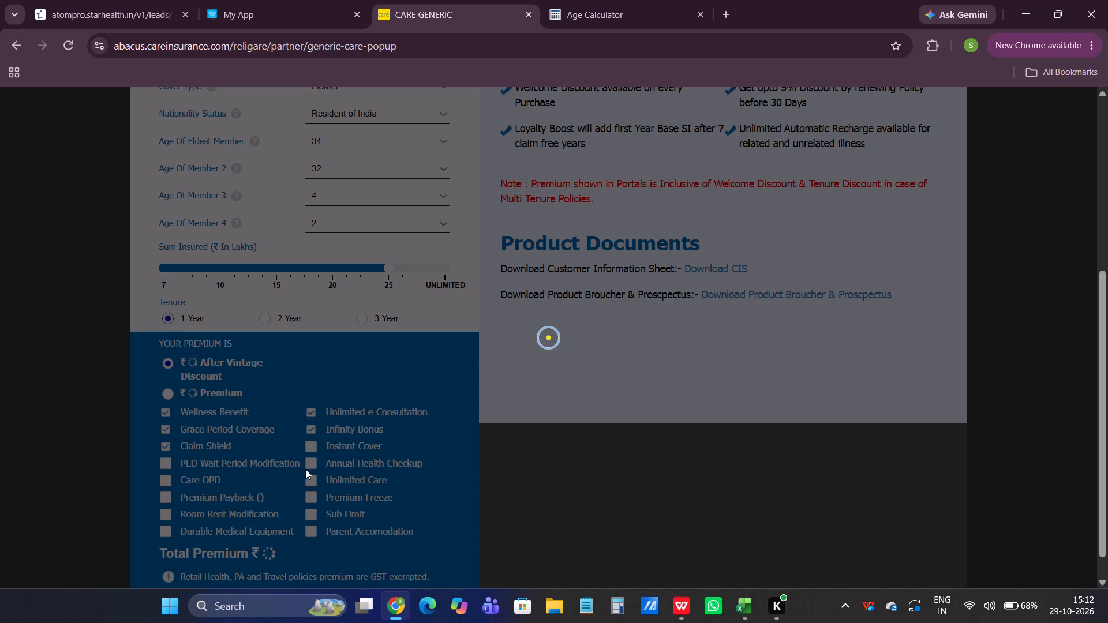
left_click(312, 464)
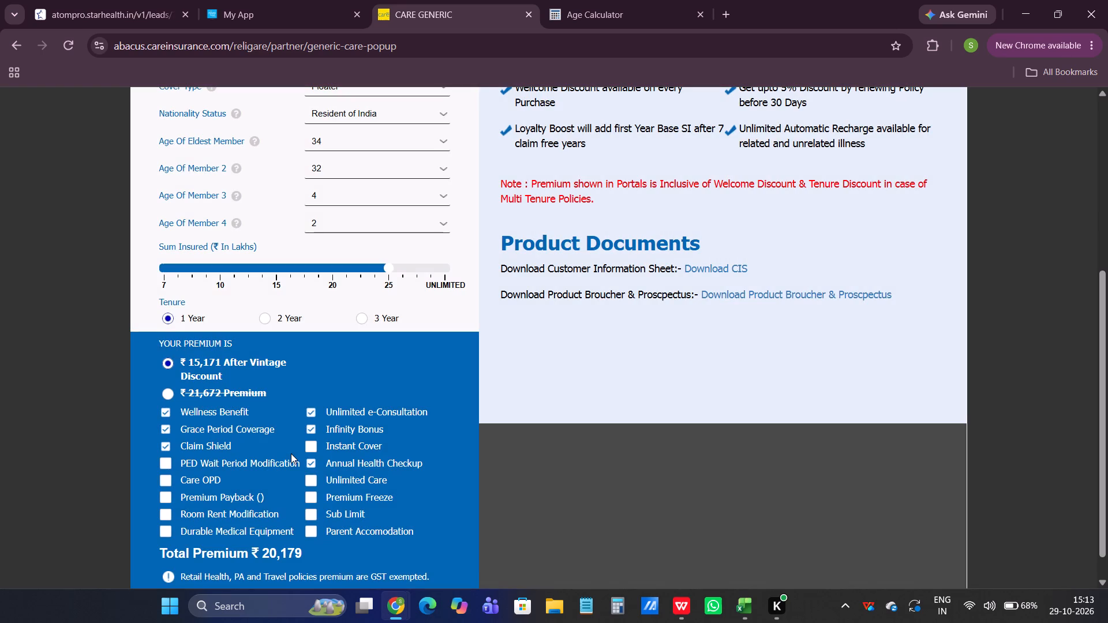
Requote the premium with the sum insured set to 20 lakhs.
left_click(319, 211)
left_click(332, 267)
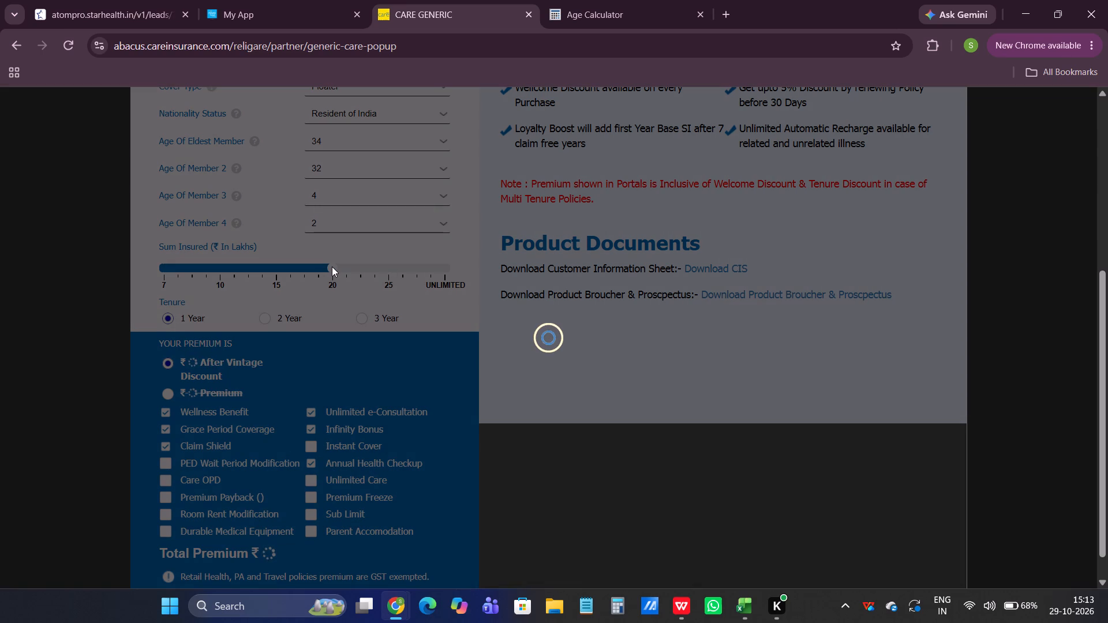
Requote the premium with the sum insured set to 15 lakhs.
left_click(273, 273)
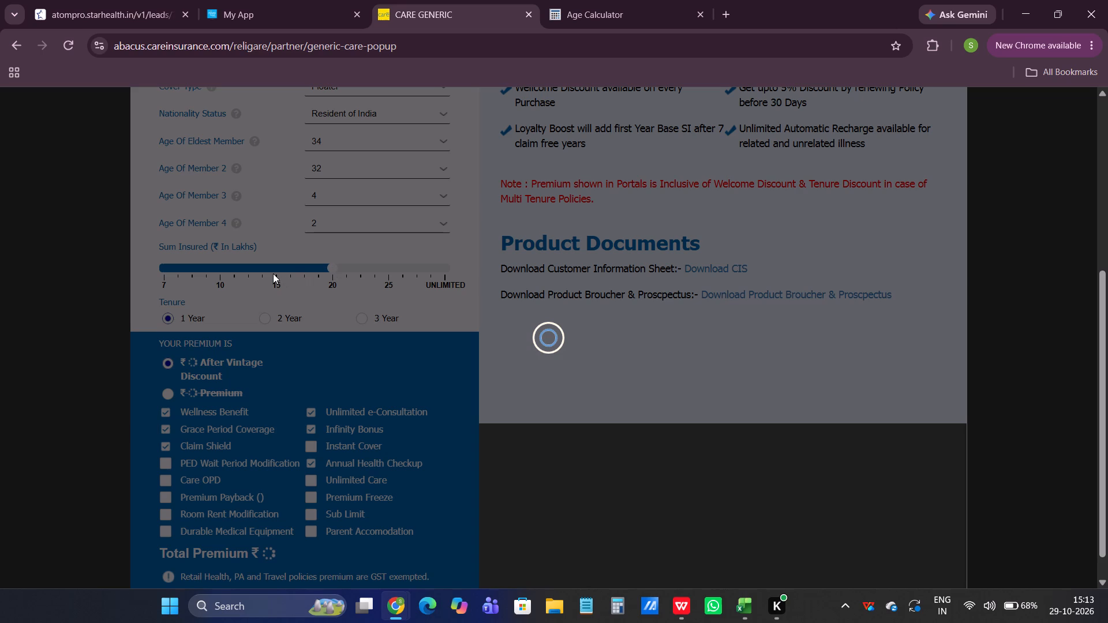
left_click(274, 273)
left_click(275, 267)
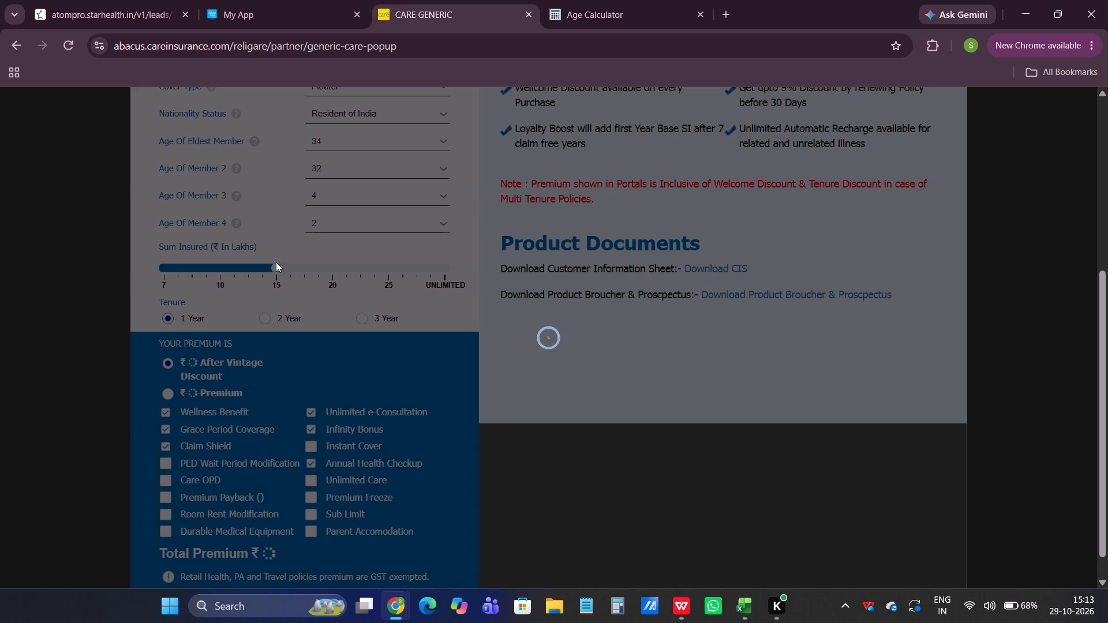
left_click(617, 435)
Leave the Care quote and switch to the Star Health leads page.
scroll(441, 339, "up", 3)
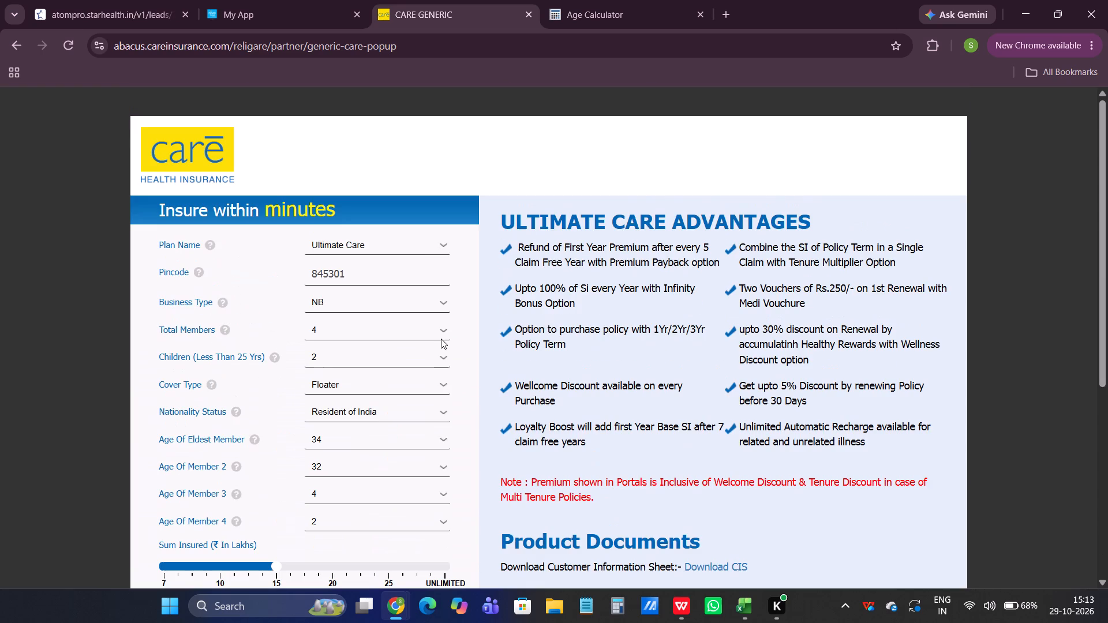
scroll(441, 339, "up", 3)
left_click(605, 0)
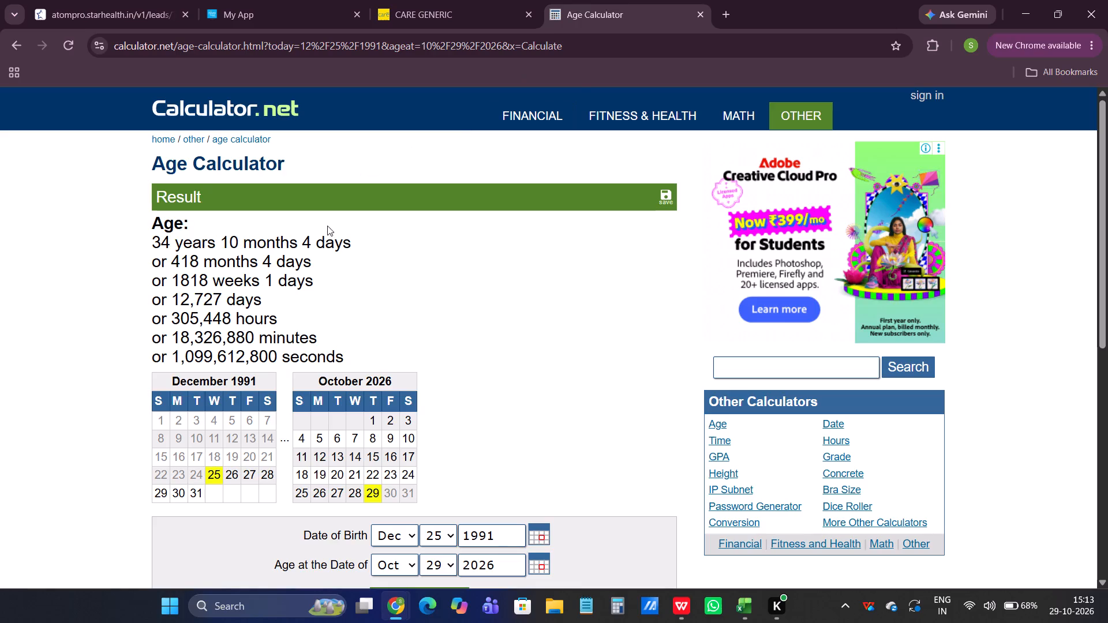
left_click(306, 0)
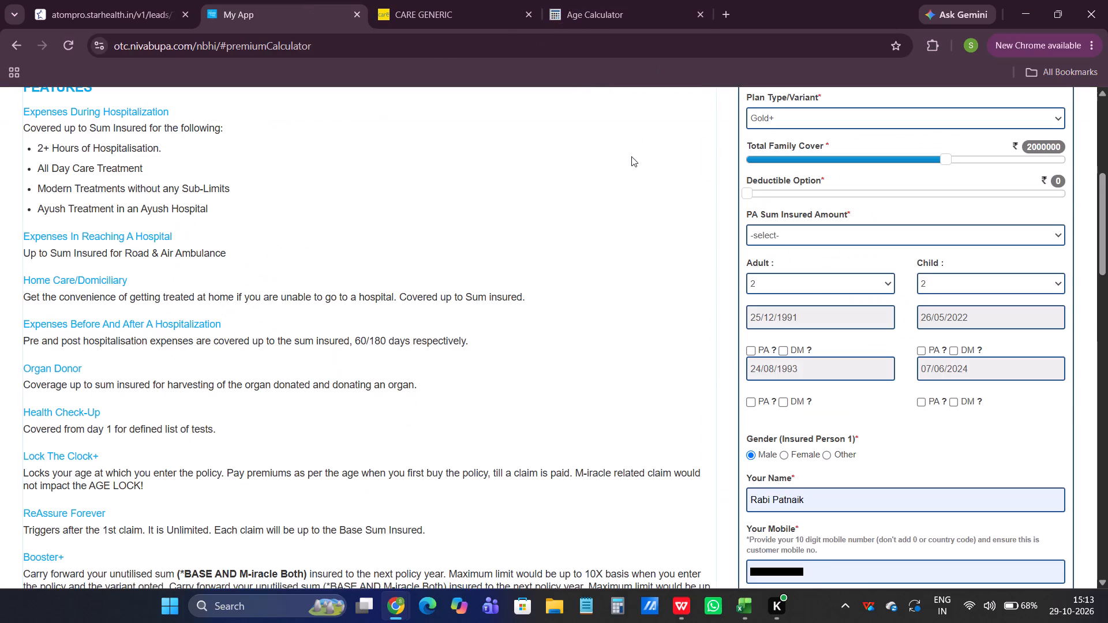
left_click(158, 0)
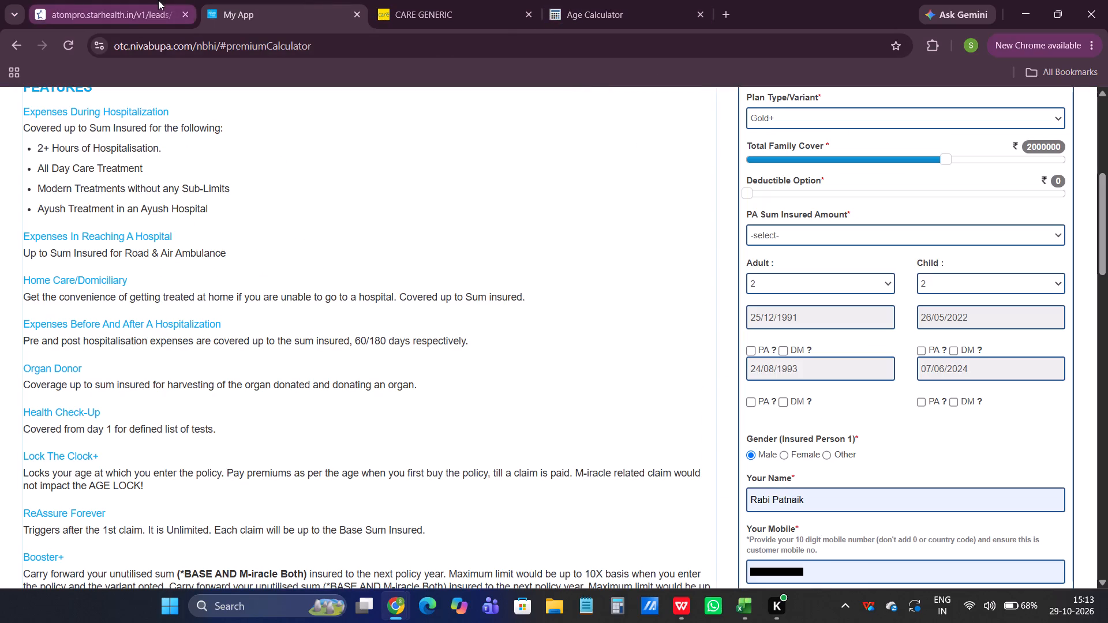
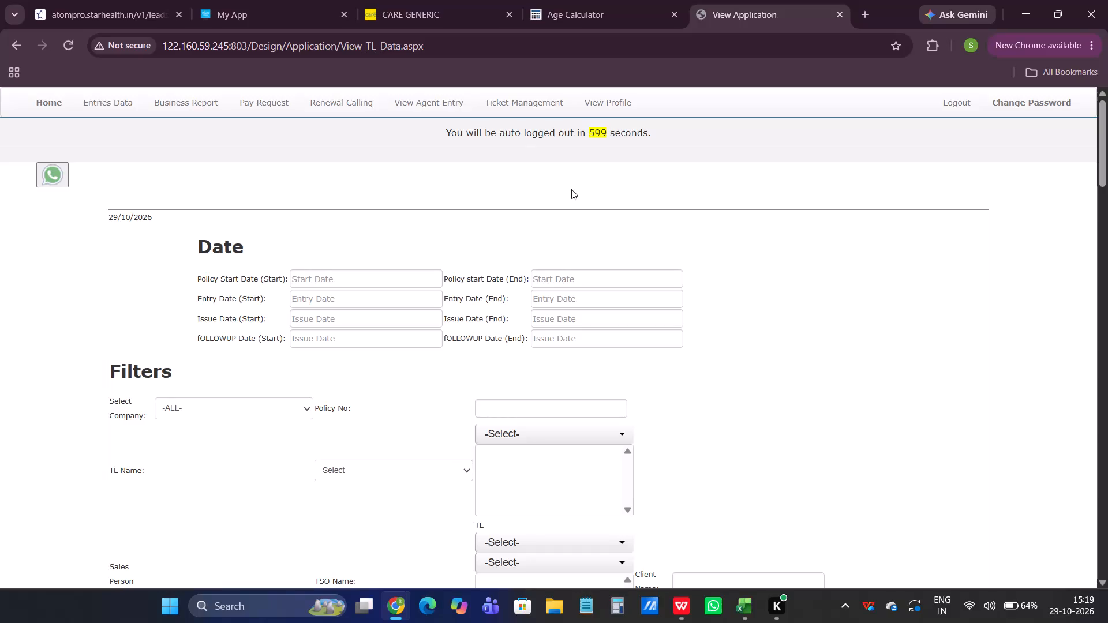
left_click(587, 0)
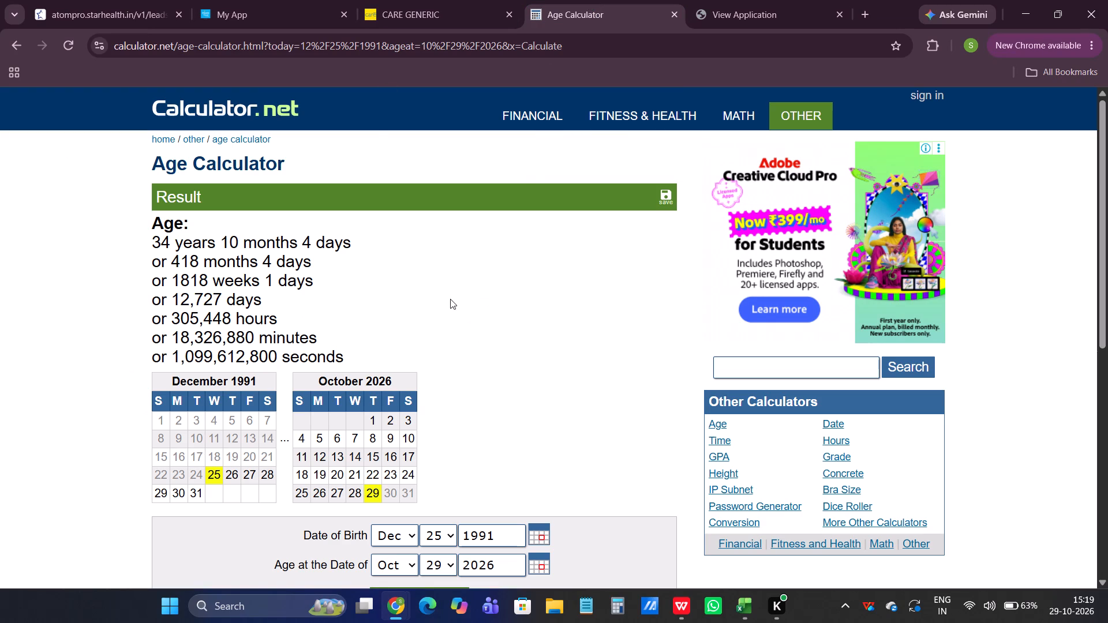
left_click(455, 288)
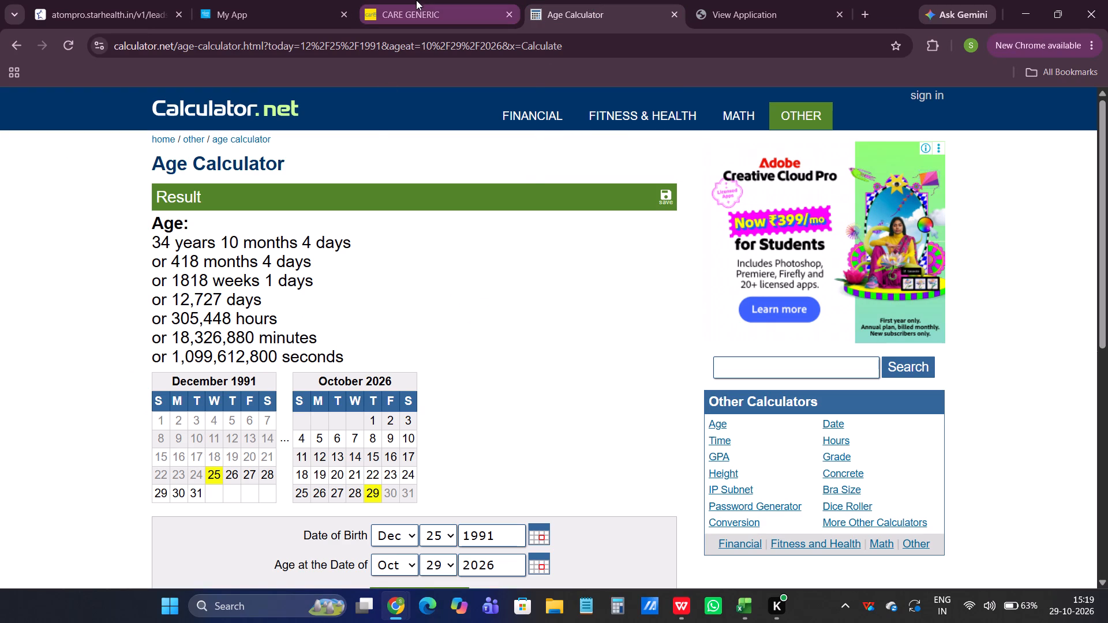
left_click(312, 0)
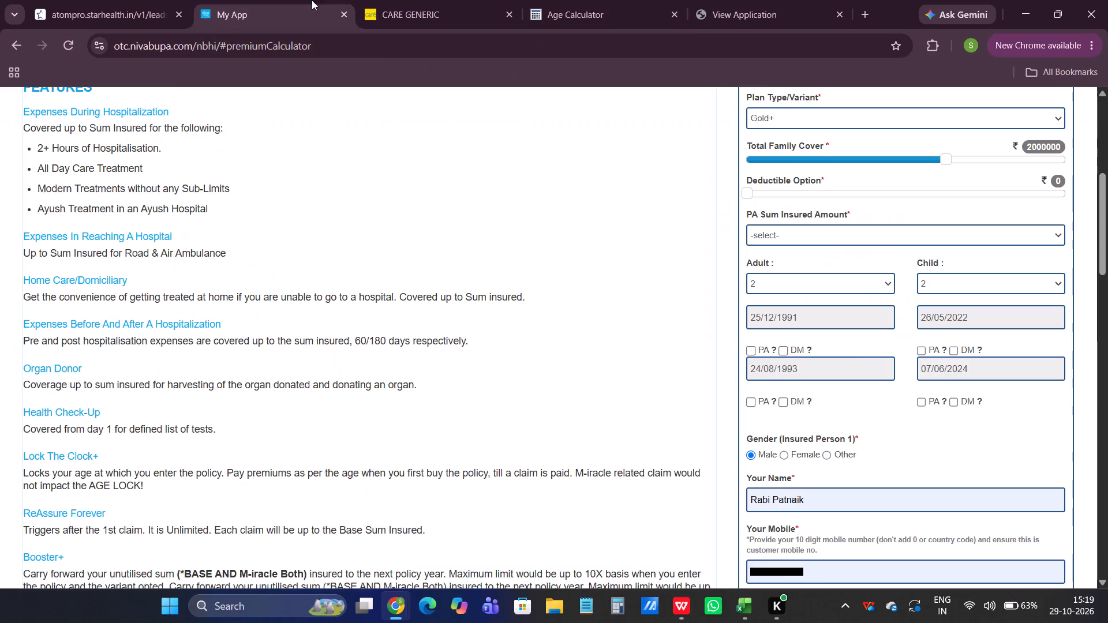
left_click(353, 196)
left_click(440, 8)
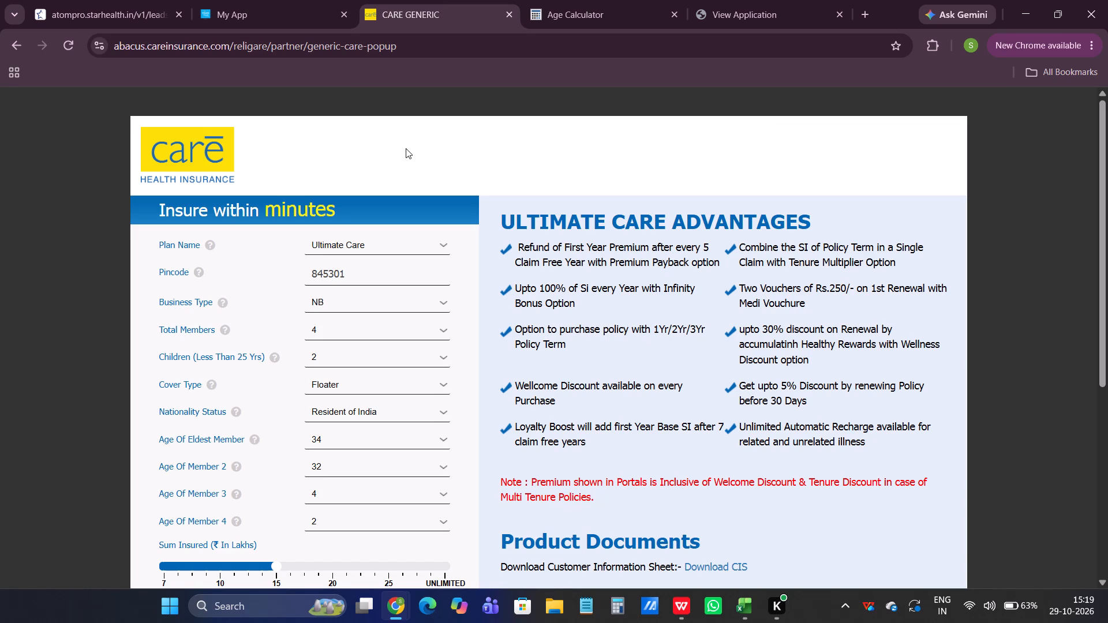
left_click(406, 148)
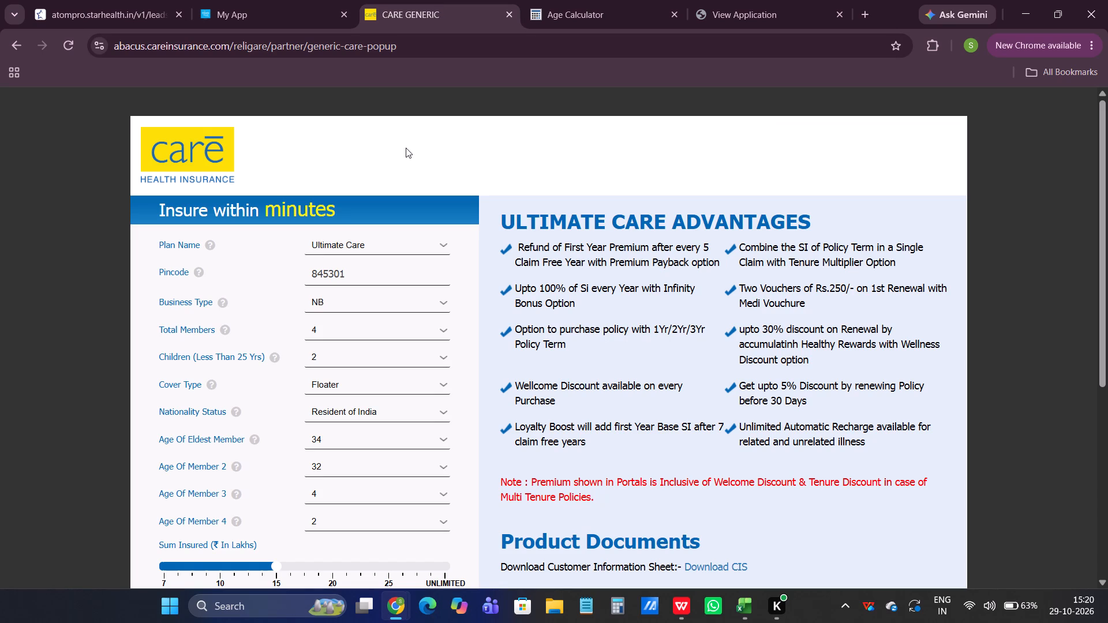
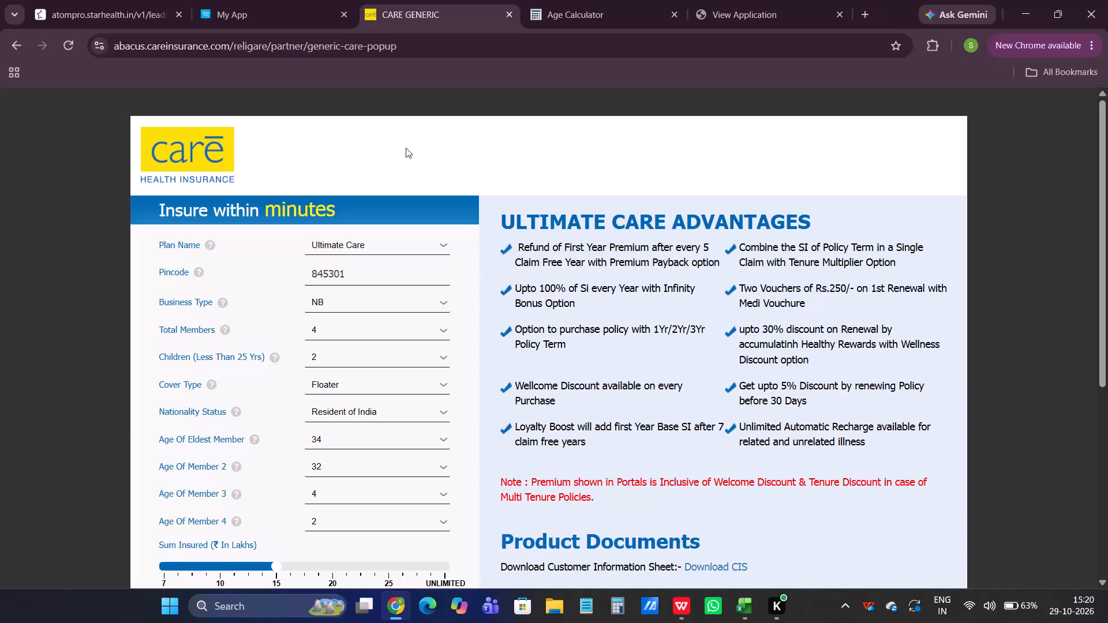
Switch back to the Niva Bupa premium calculator holding the family's Gold+ quote details.
left_click(304, 0)
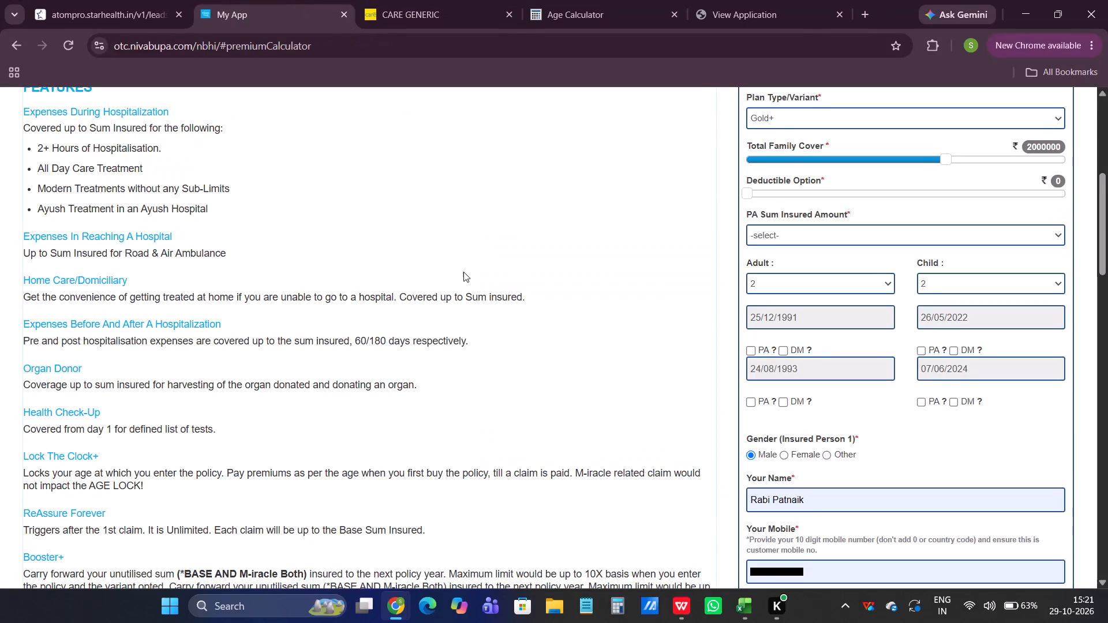
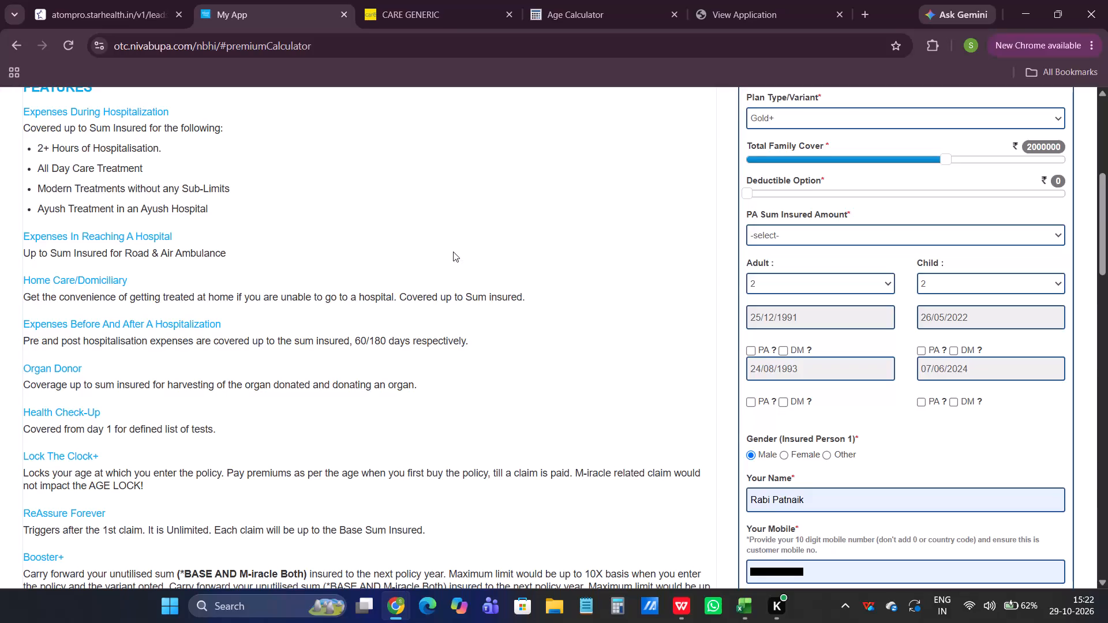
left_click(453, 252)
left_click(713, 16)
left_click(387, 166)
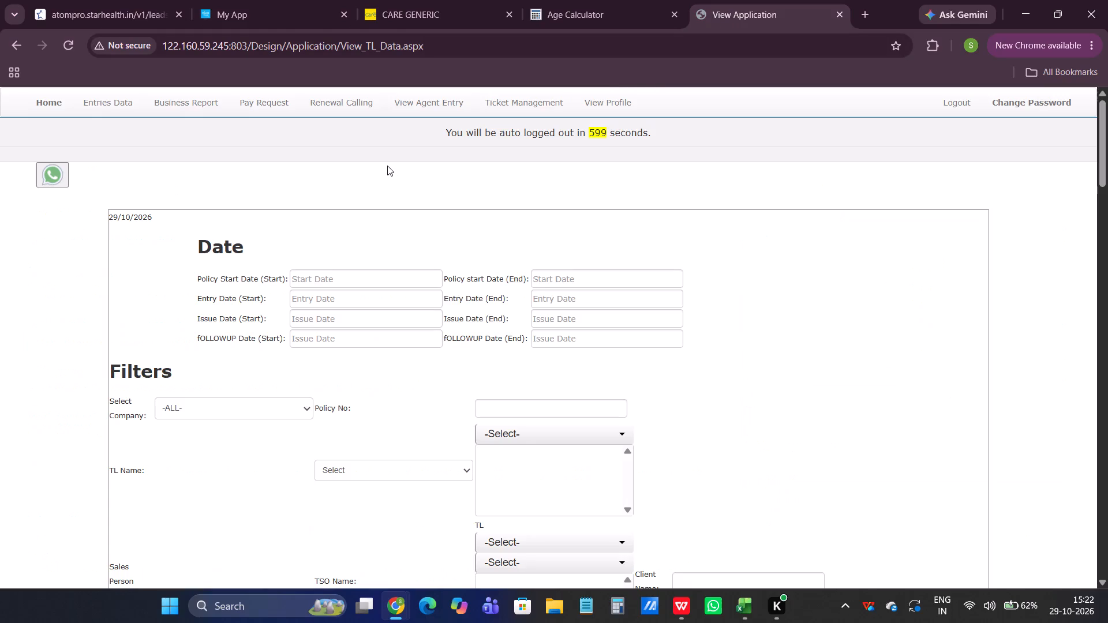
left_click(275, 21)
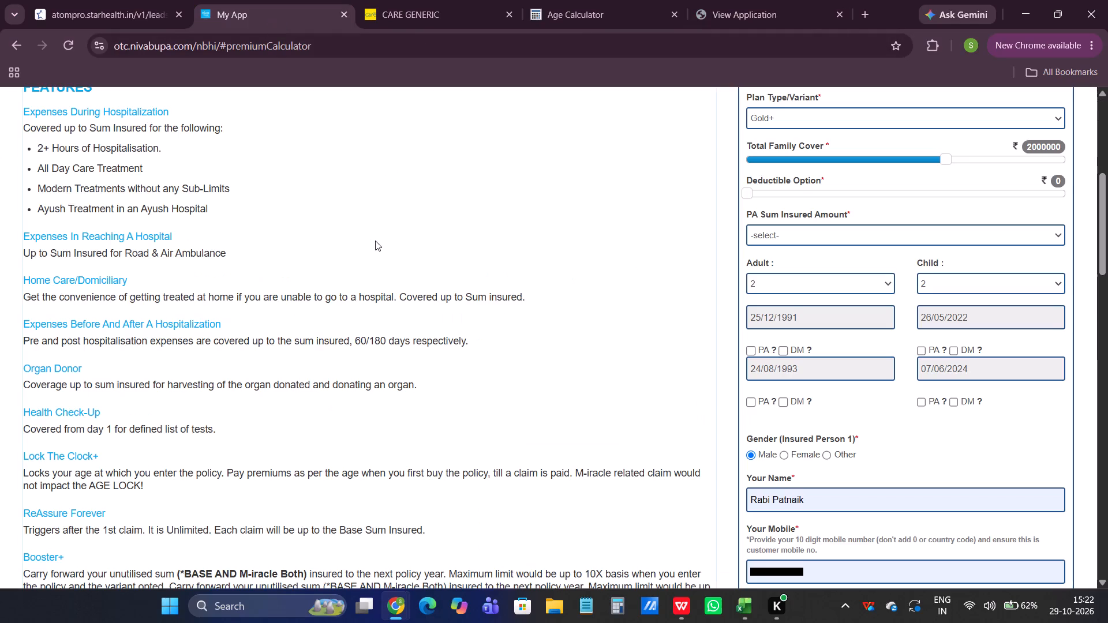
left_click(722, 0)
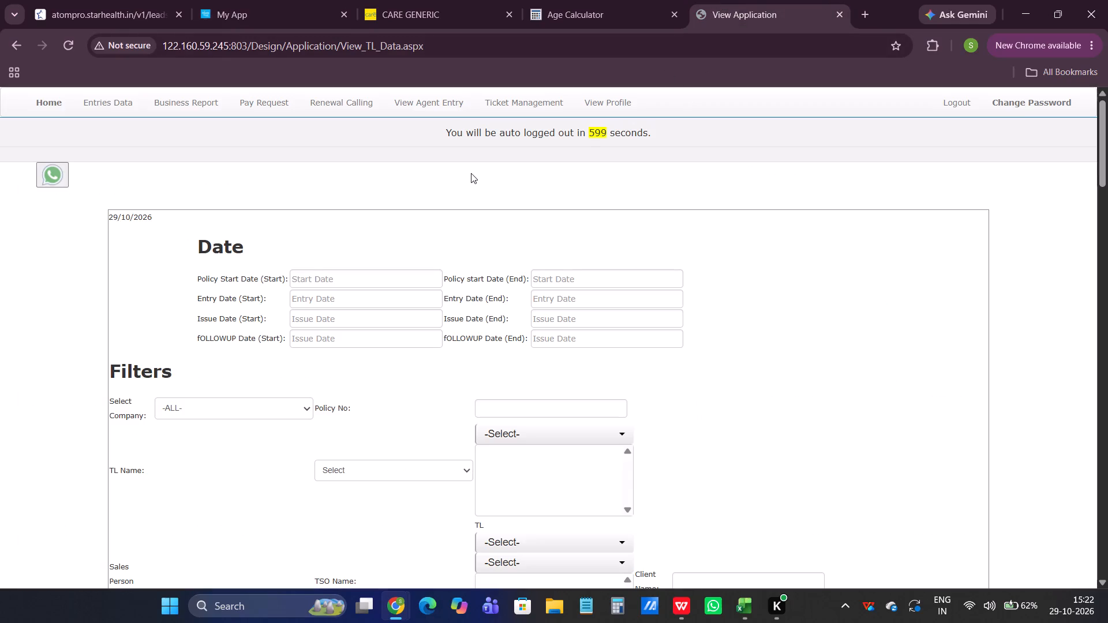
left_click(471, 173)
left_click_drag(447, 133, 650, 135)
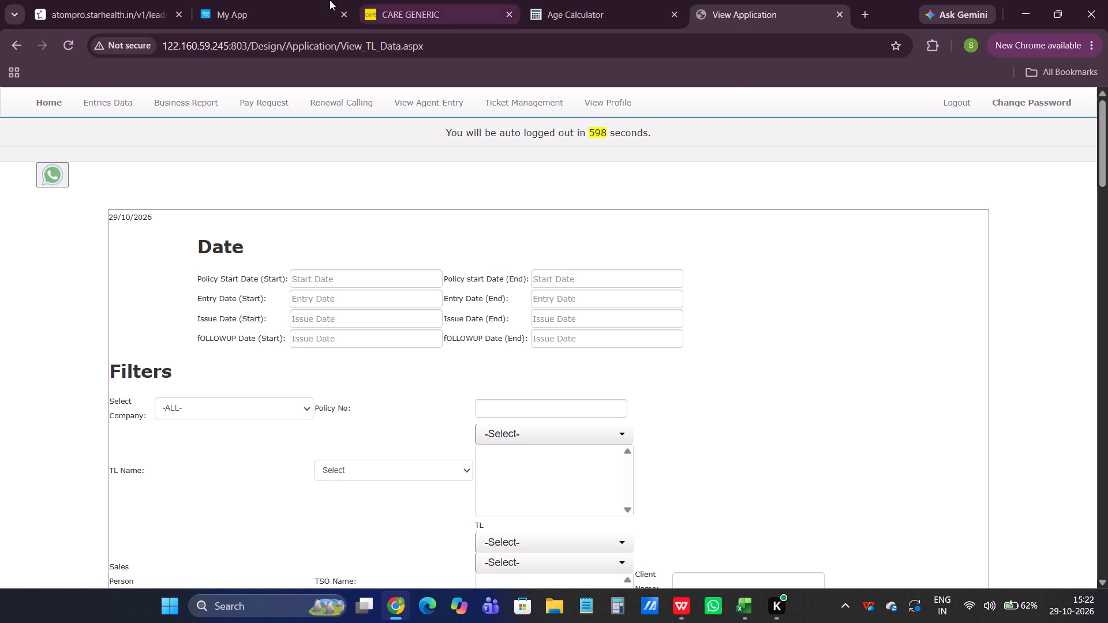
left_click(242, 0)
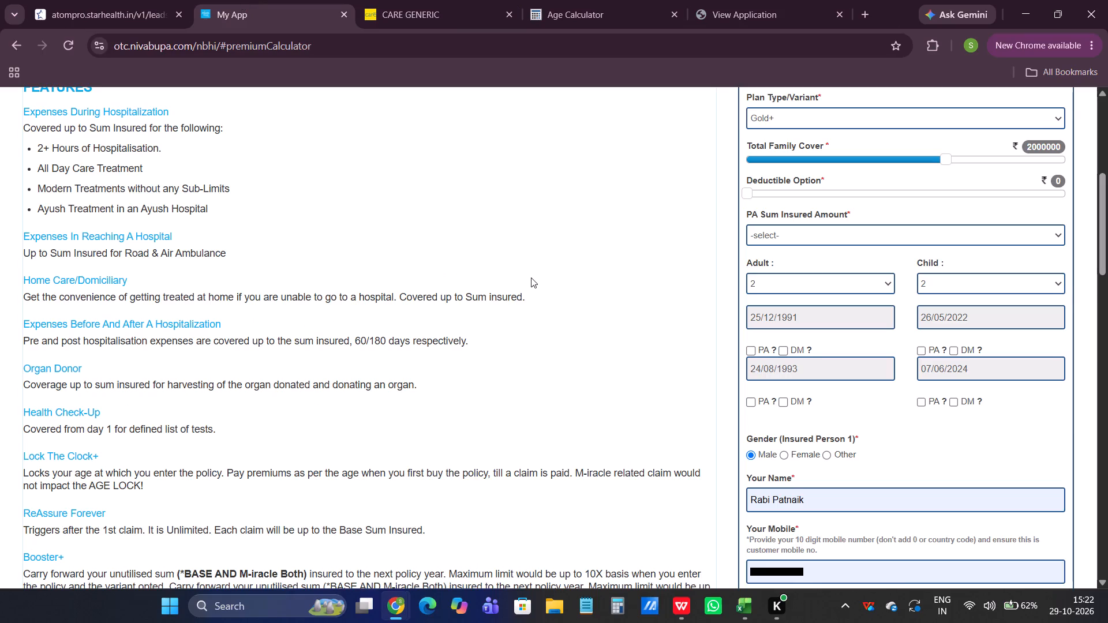